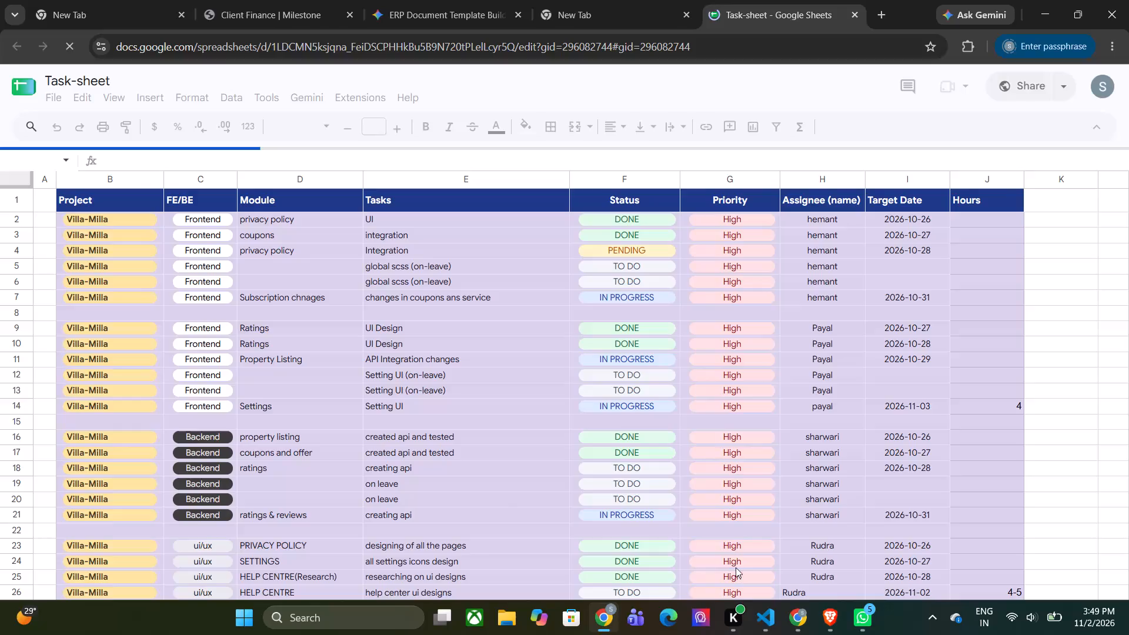
Examine the Weekly Sprint sheet's task entries, including the Milestone Admin rows and the blank rows beneath the last assigned tasks.
{"action": "scroll", "coordinate": [330, 327], "scroll_direction": "down", "scroll_amount": 8}
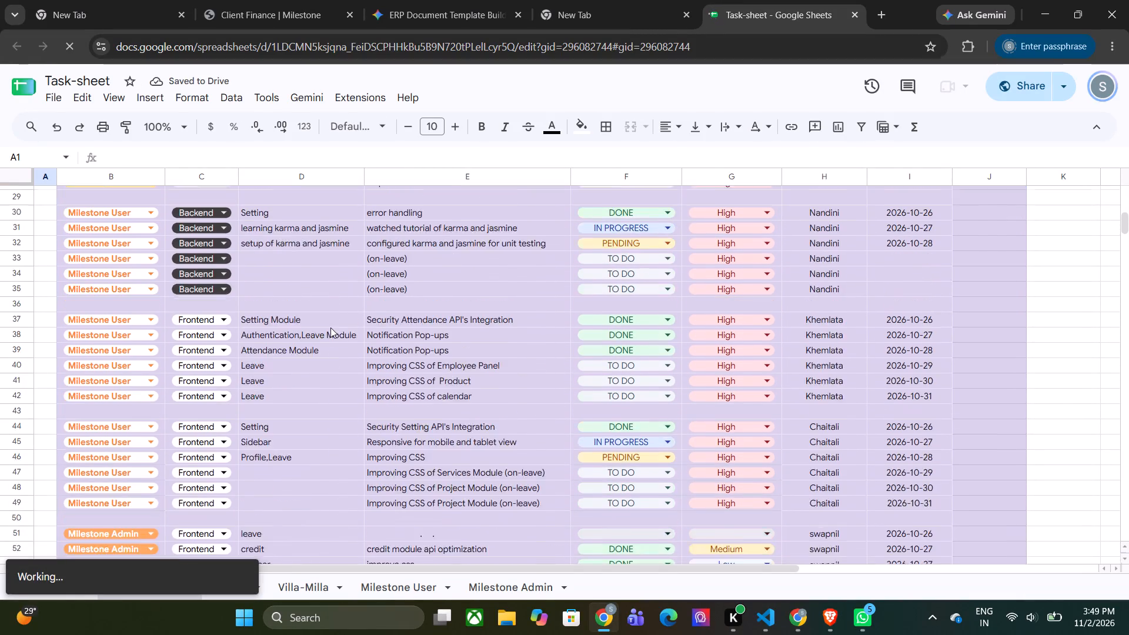
{"action": "scroll", "coordinate": [330, 327], "scroll_direction": "down", "scroll_amount": 8}
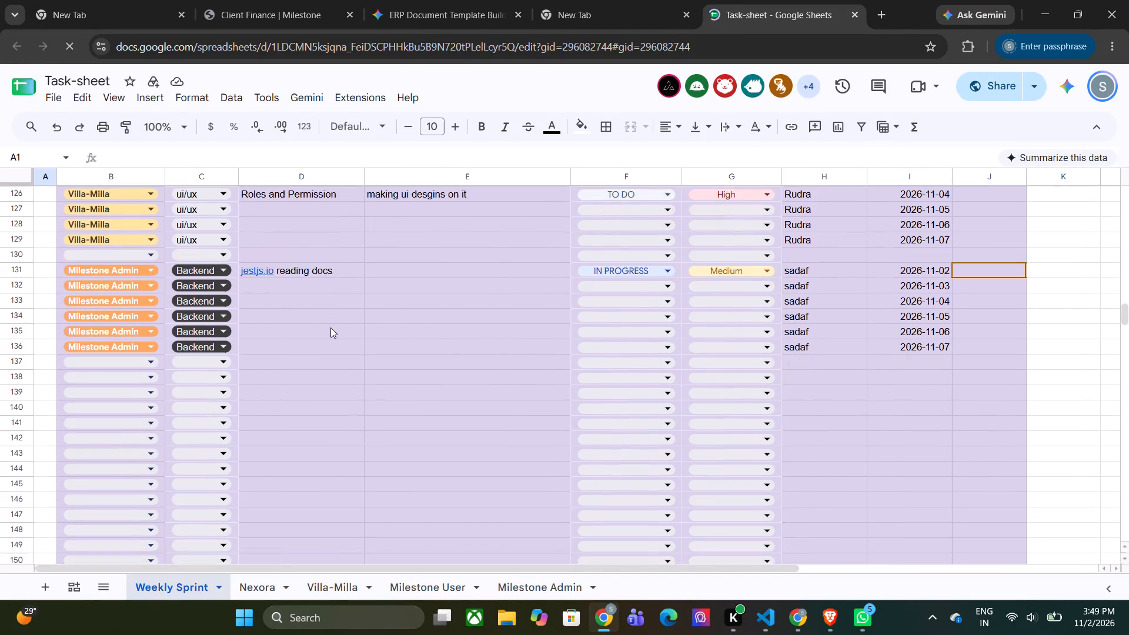
{"action": "scroll", "coordinate": [330, 327], "scroll_direction": "up", "scroll_amount": 1}
{"action": "scroll", "coordinate": [330, 327], "scroll_direction": "right", "scroll_amount": 1}
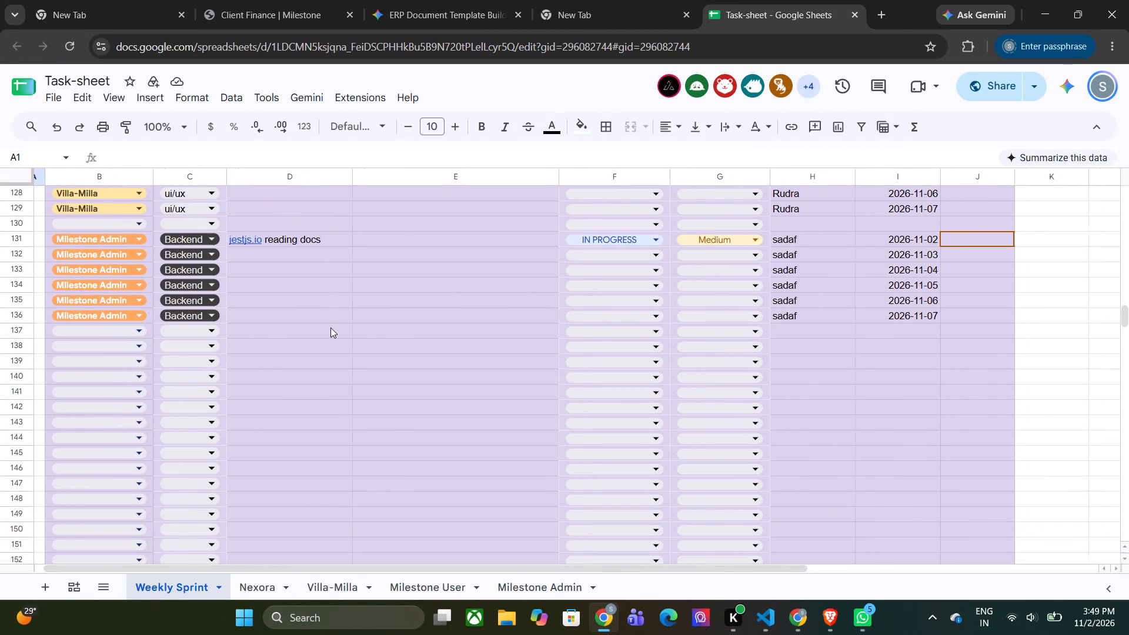
{"action": "scroll", "coordinate": [330, 327], "scroll_direction": "right", "scroll_amount": 1}
{"action": "scroll", "coordinate": [330, 327], "scroll_direction": "up", "scroll_amount": 5}
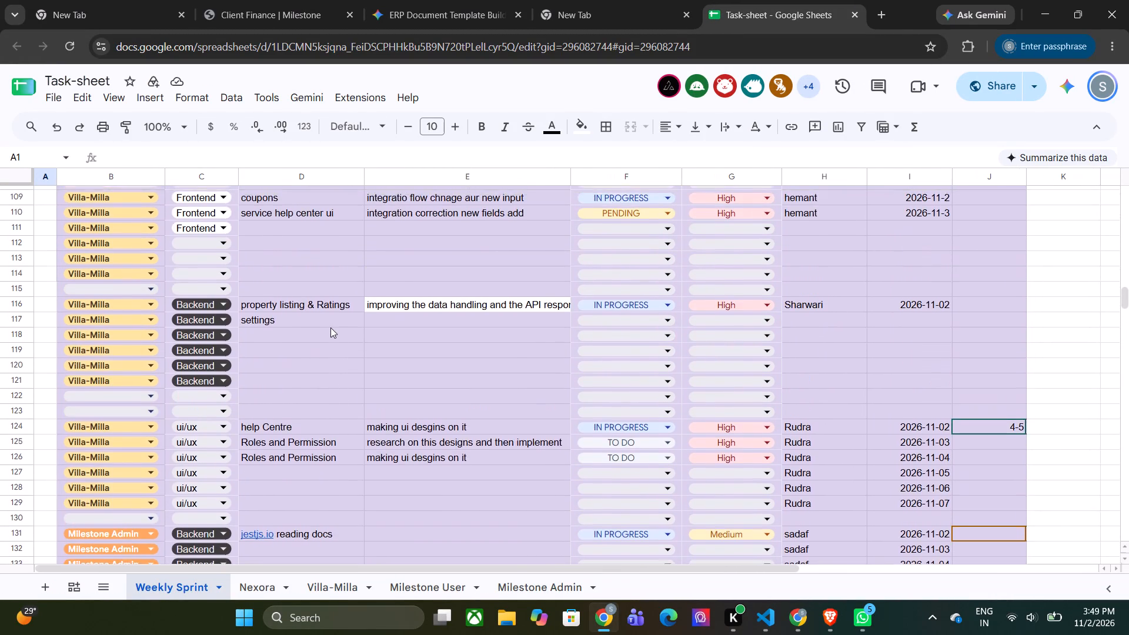
{"action": "scroll", "coordinate": [330, 327], "scroll_direction": "down", "scroll_amount": 3}
{"action": "scroll", "coordinate": [330, 327], "scroll_direction": "up", "scroll_amount": 1}
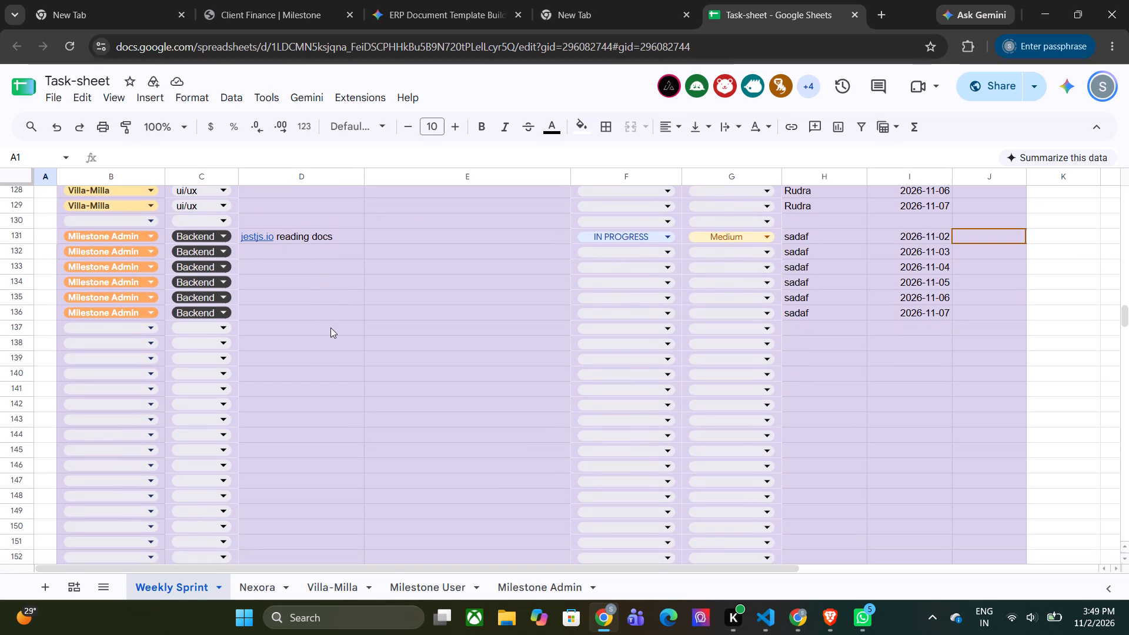
{"action": "scroll", "coordinate": [330, 327], "scroll_direction": "up", "scroll_amount": 1}
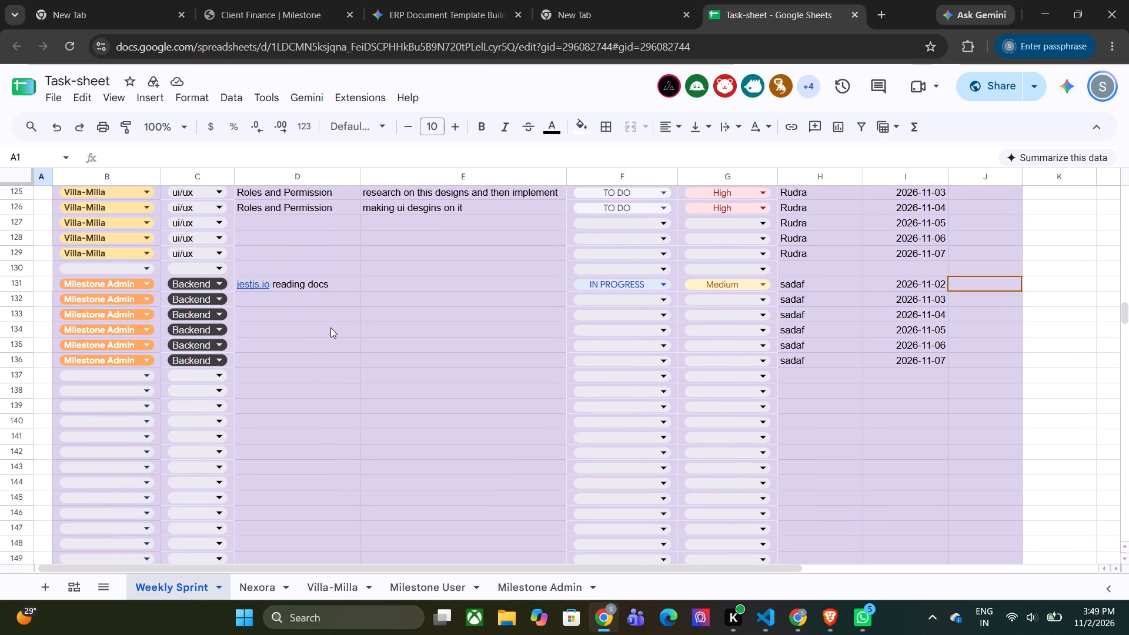
{"action": "scroll", "coordinate": [330, 327], "scroll_direction": "up", "scroll_amount": 1}
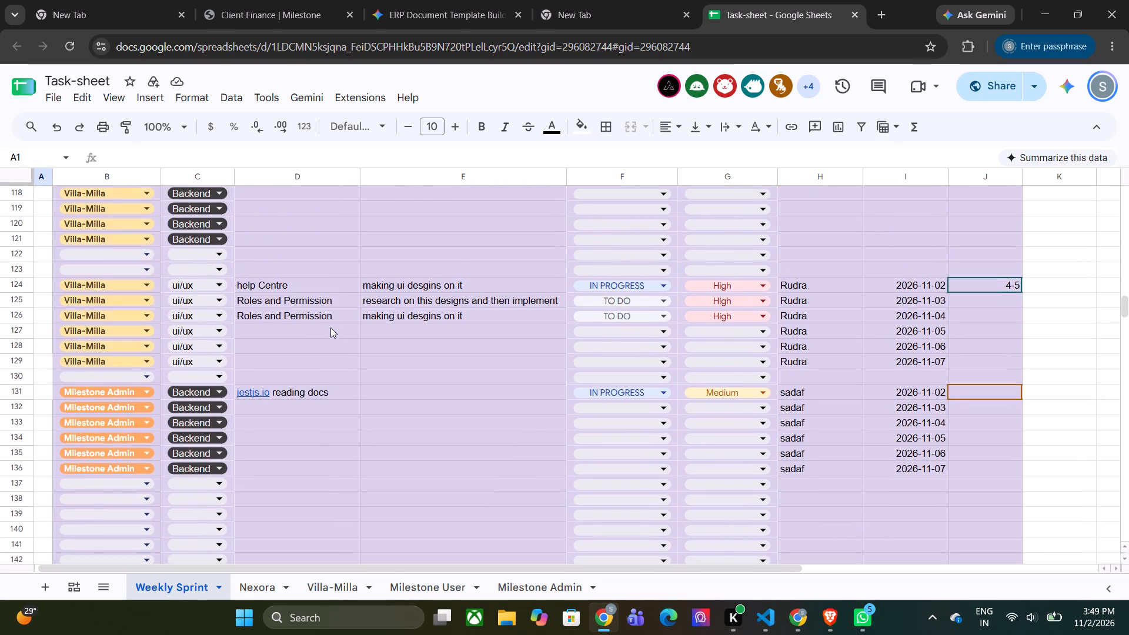
{"action": "scroll", "coordinate": [330, 327], "scroll_direction": "up", "scroll_amount": 5}
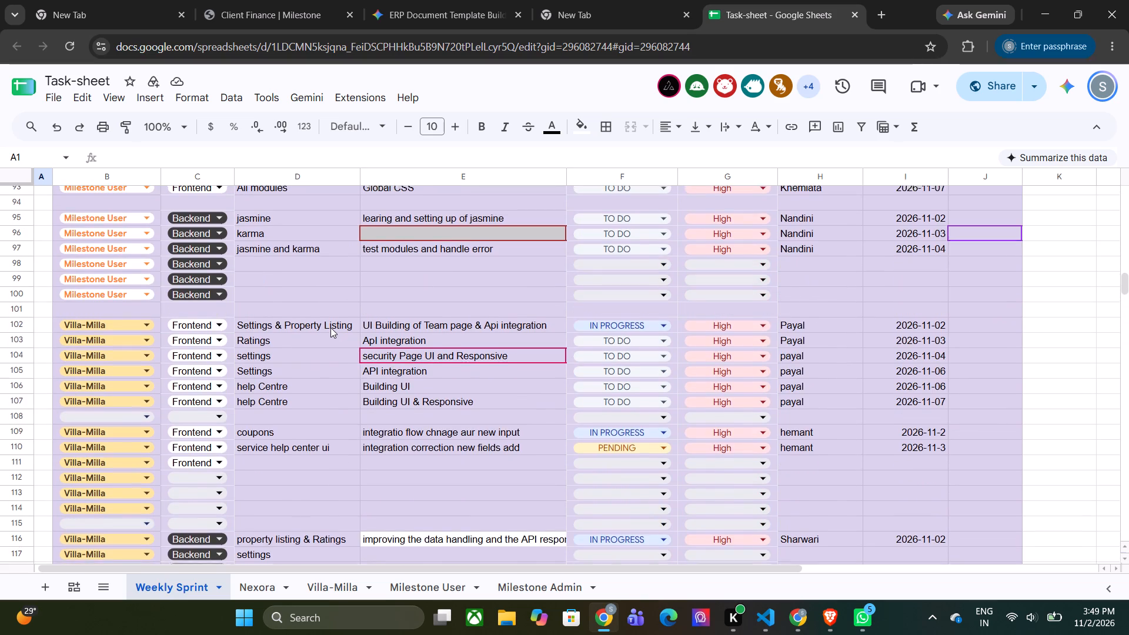
{"action": "scroll", "coordinate": [330, 327], "scroll_direction": "up", "scroll_amount": 5}
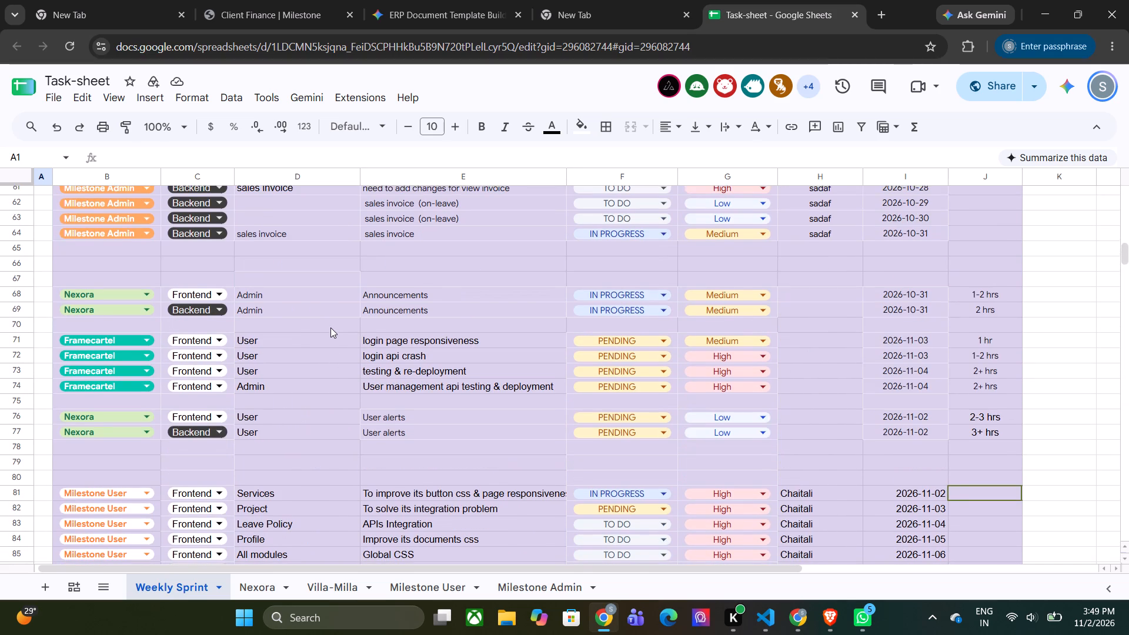
{"action": "scroll", "coordinate": [330, 327], "scroll_direction": "up", "scroll_amount": 1}
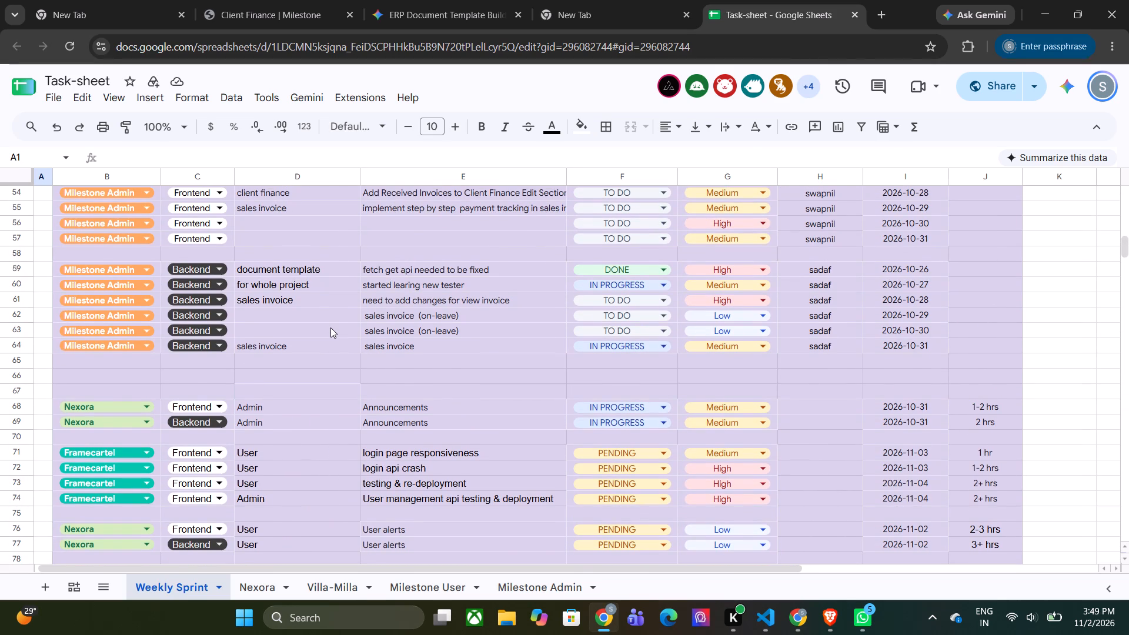
{"action": "scroll", "coordinate": [330, 327], "scroll_direction": "up", "scroll_amount": 2}
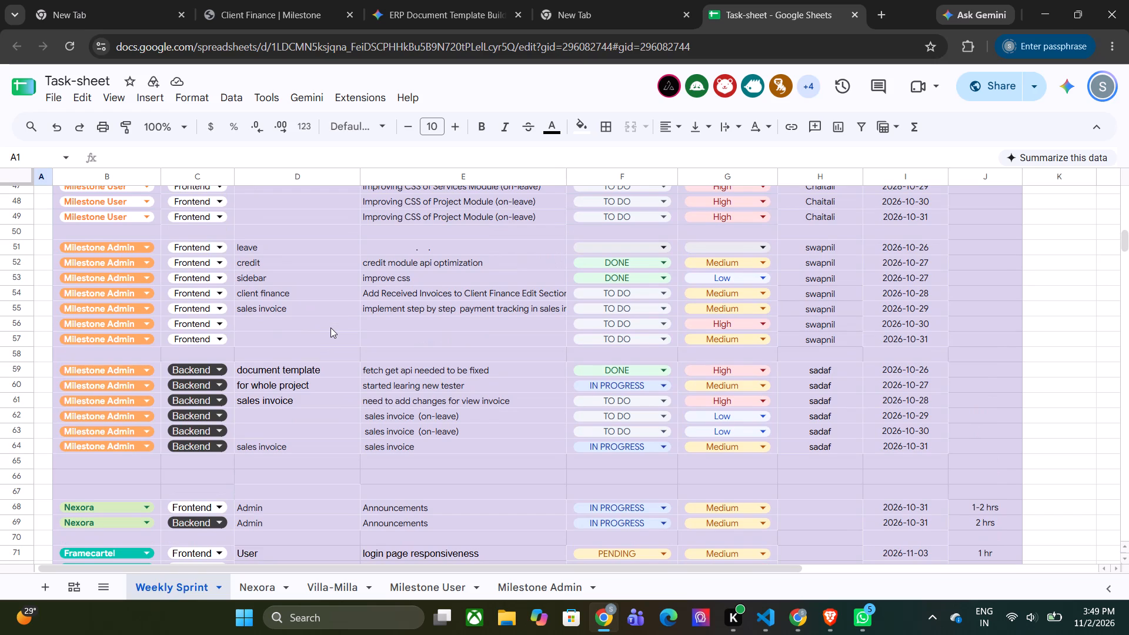
{"action": "scroll", "coordinate": [330, 327], "scroll_direction": "up", "scroll_amount": 2}
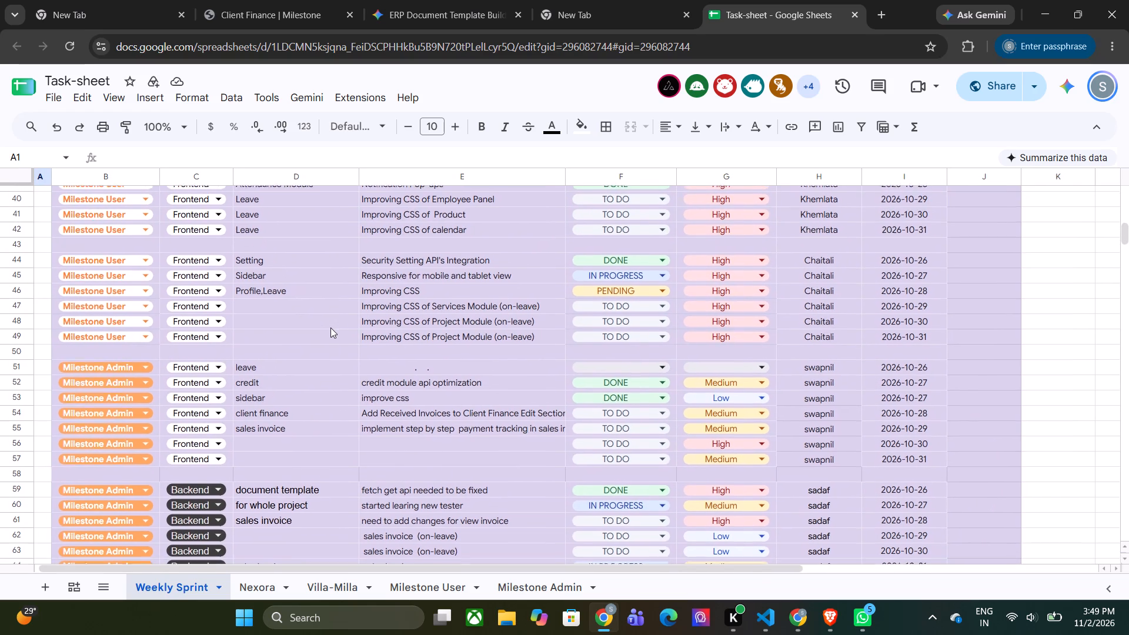
{"action": "scroll", "coordinate": [330, 327], "scroll_direction": "up", "scroll_amount": 2}
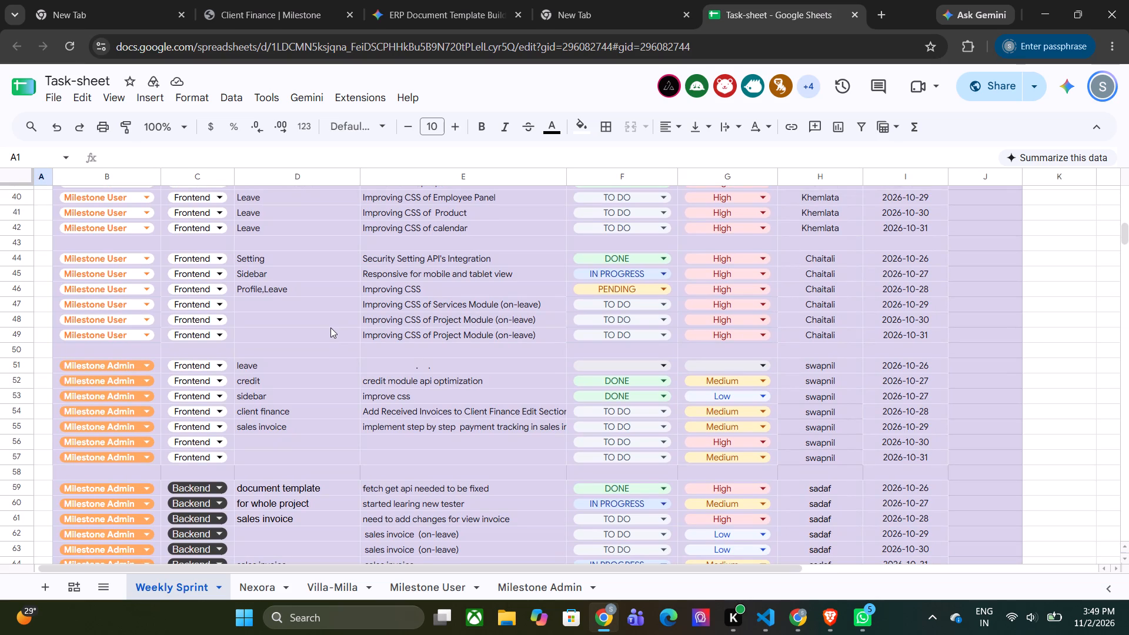
{"action": "scroll", "coordinate": [330, 327], "scroll_direction": "down", "scroll_amount": 7}
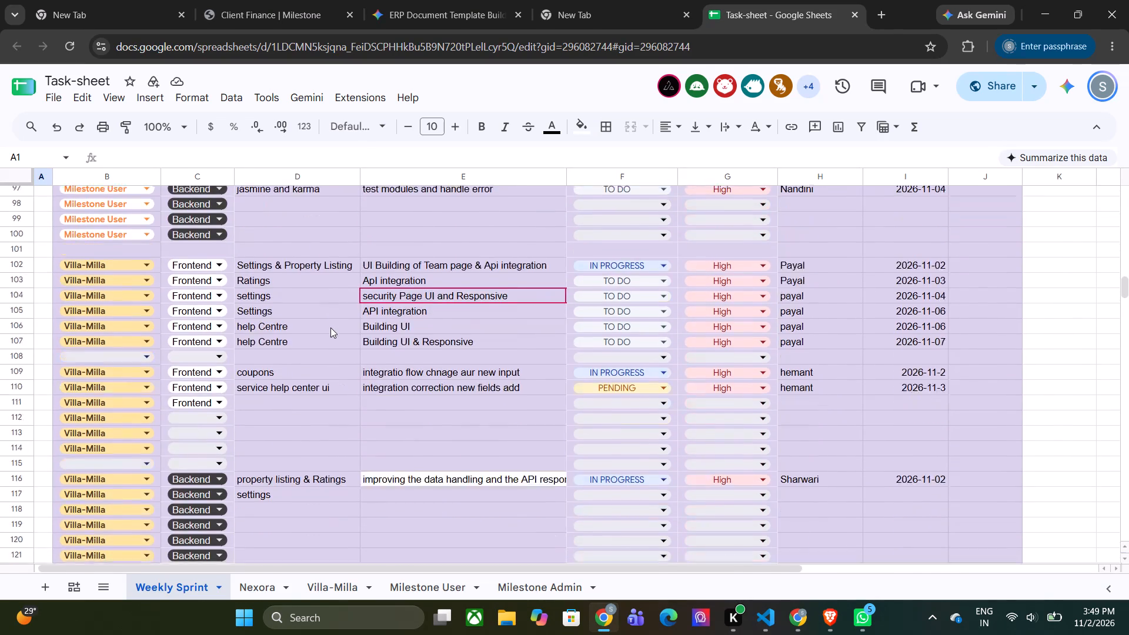
{"action": "scroll", "coordinate": [330, 327], "scroll_direction": "down", "scroll_amount": 5}
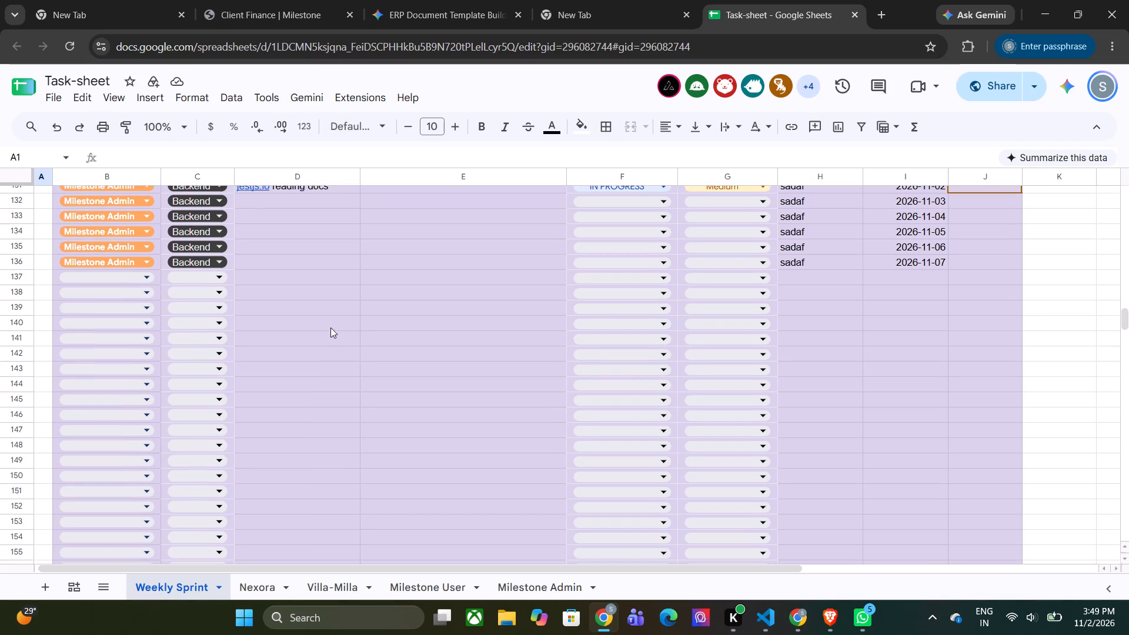
{"action": "scroll", "coordinate": [159, 269], "scroll_direction": "up", "scroll_amount": 2}
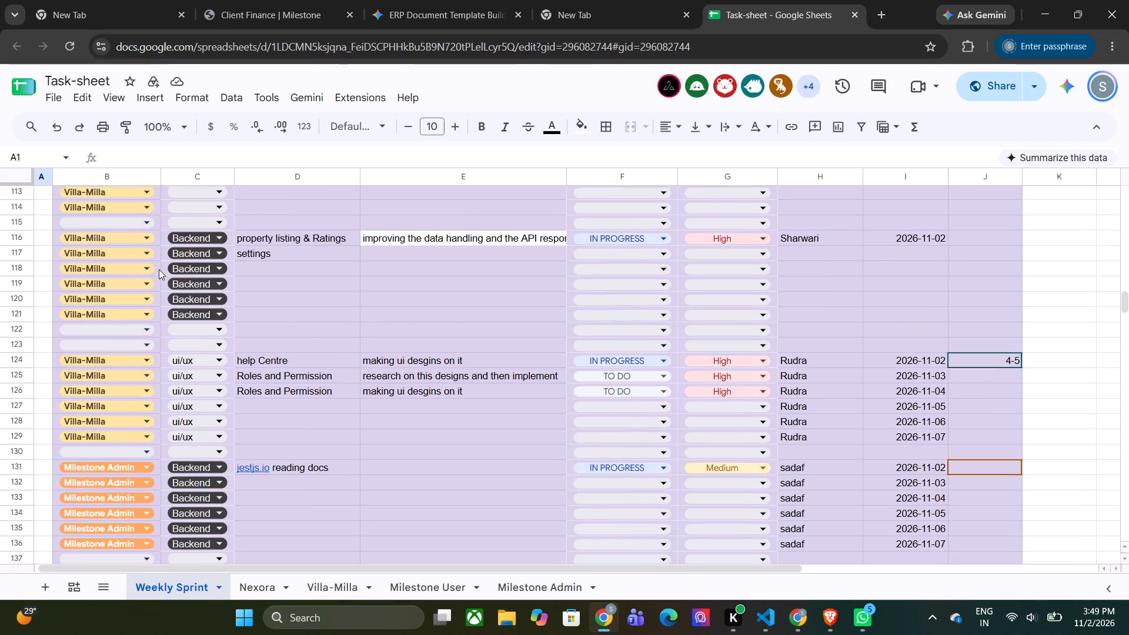
{"action": "scroll", "coordinate": [159, 269], "scroll_direction": "up", "scroll_amount": 6}
{"action": "scroll", "coordinate": [159, 269], "scroll_direction": "down", "scroll_amount": 2}
{"action": "scroll", "coordinate": [159, 269], "scroll_direction": "up", "scroll_amount": 7}
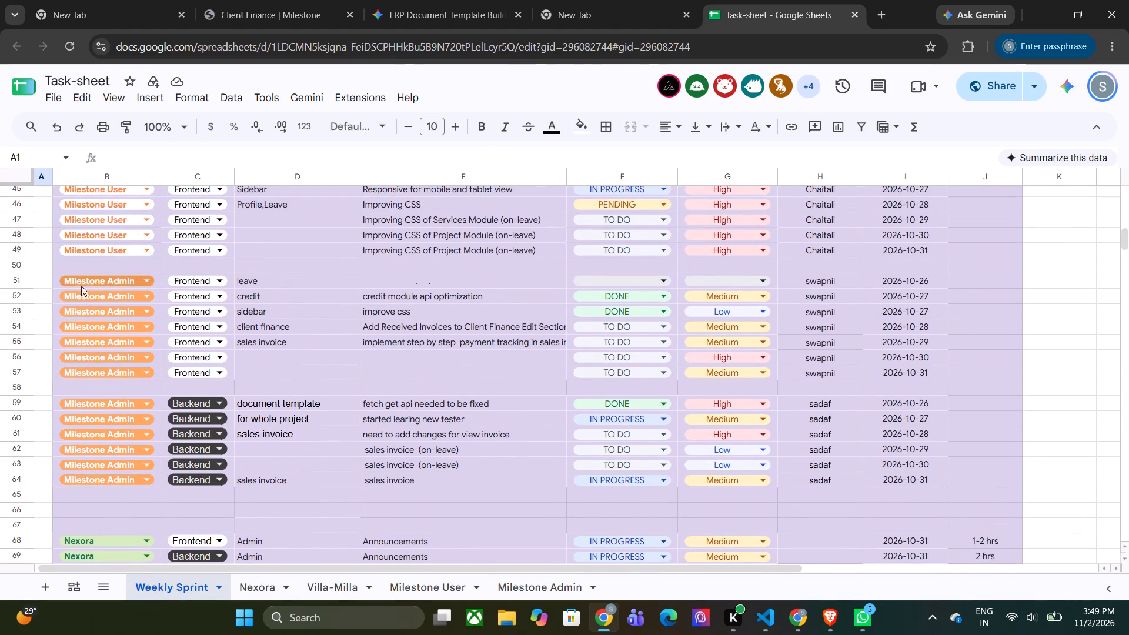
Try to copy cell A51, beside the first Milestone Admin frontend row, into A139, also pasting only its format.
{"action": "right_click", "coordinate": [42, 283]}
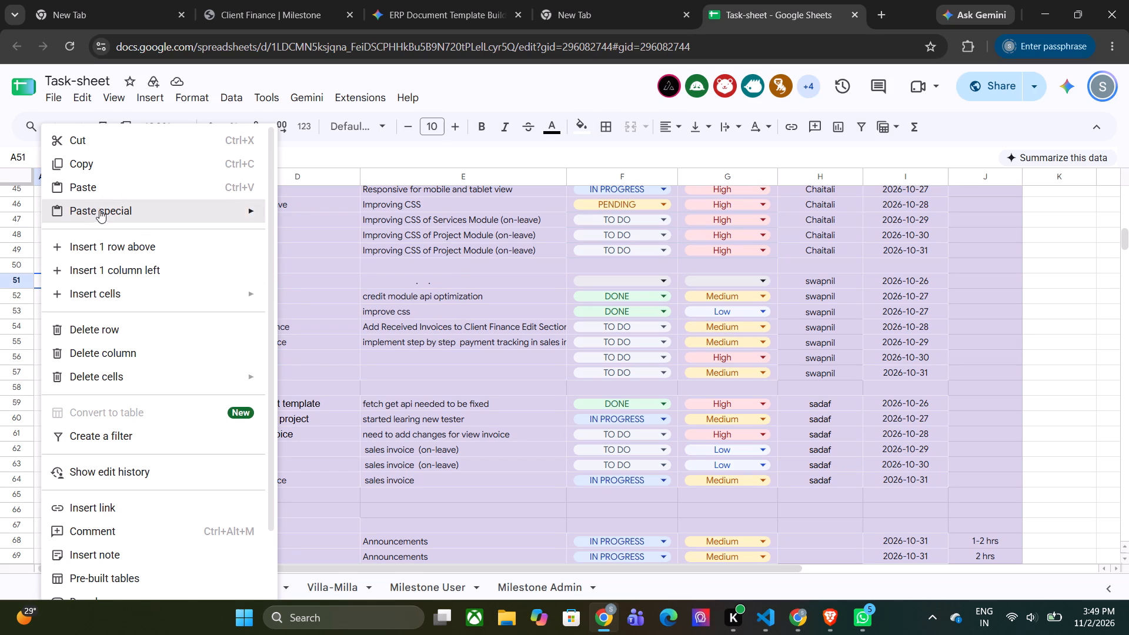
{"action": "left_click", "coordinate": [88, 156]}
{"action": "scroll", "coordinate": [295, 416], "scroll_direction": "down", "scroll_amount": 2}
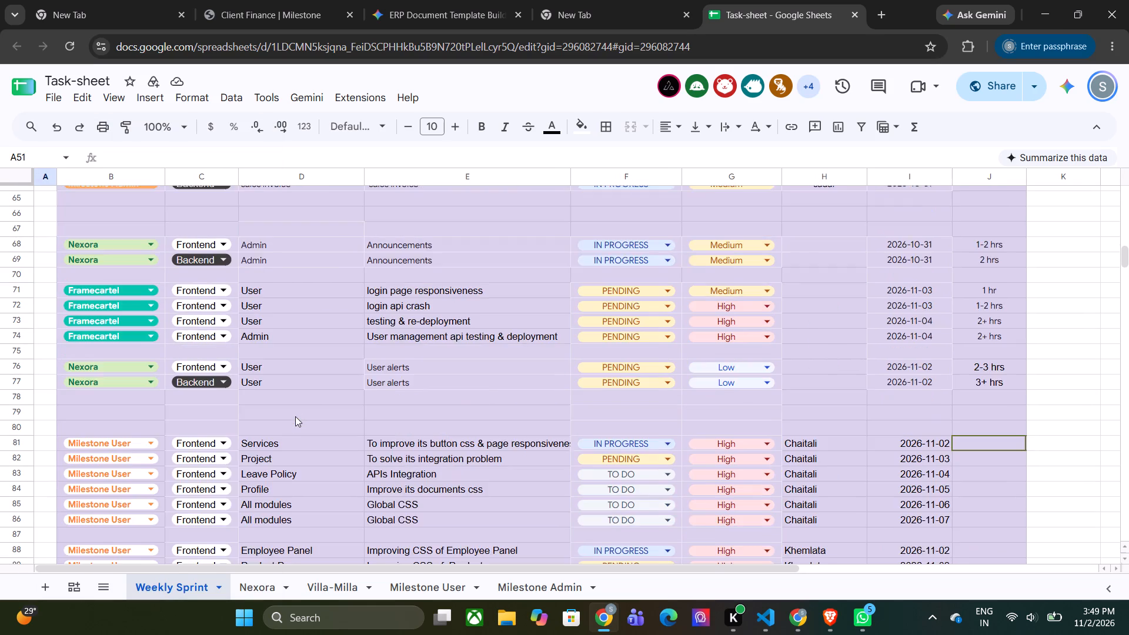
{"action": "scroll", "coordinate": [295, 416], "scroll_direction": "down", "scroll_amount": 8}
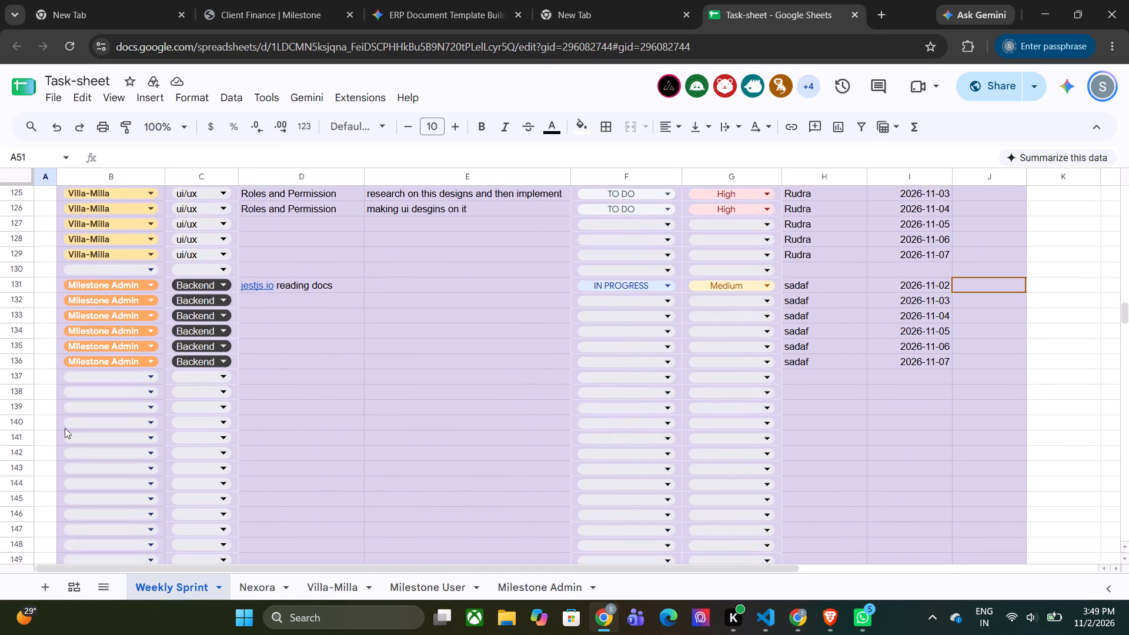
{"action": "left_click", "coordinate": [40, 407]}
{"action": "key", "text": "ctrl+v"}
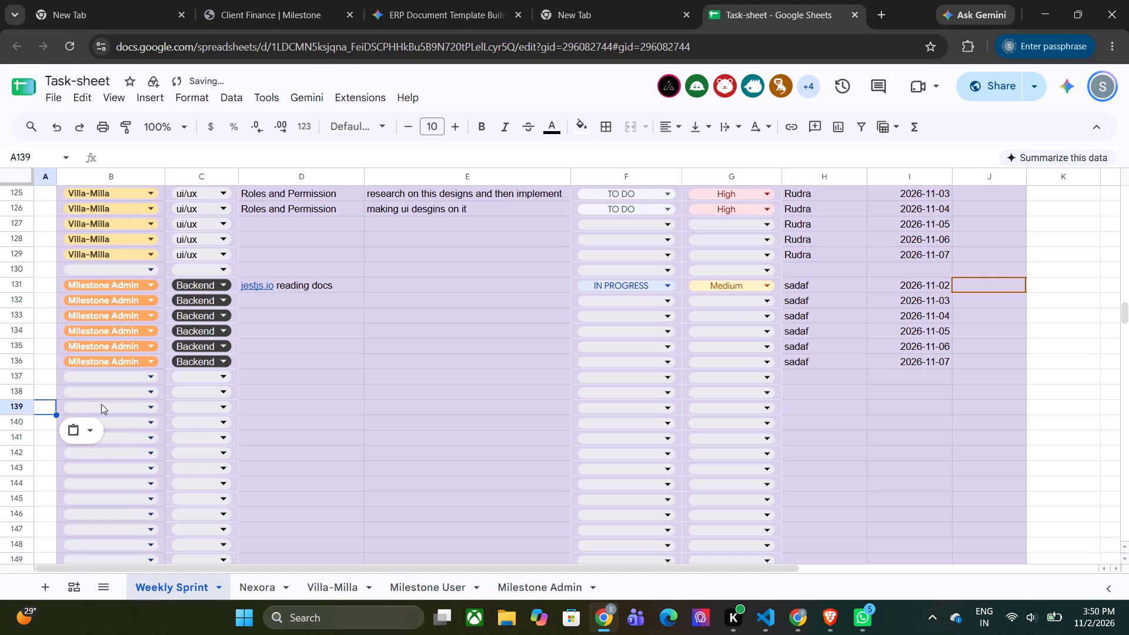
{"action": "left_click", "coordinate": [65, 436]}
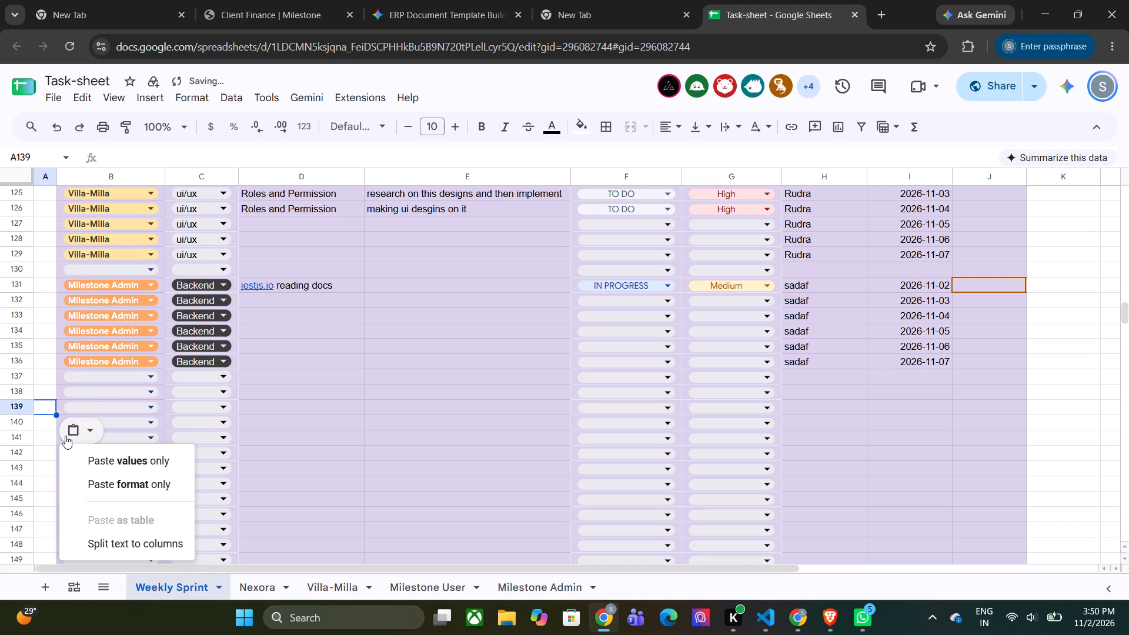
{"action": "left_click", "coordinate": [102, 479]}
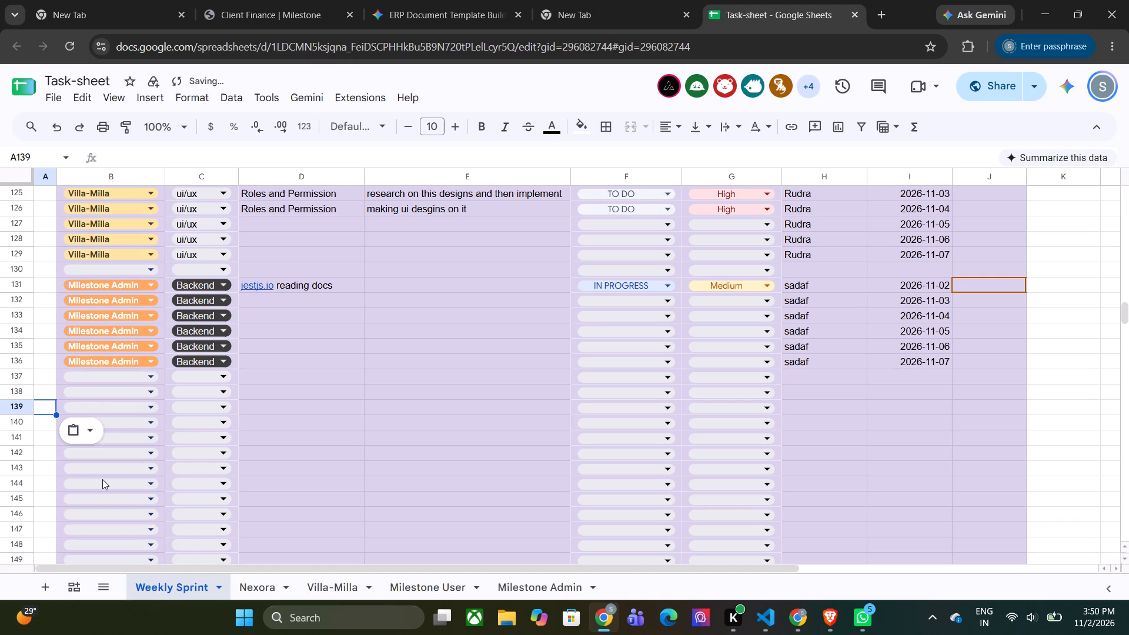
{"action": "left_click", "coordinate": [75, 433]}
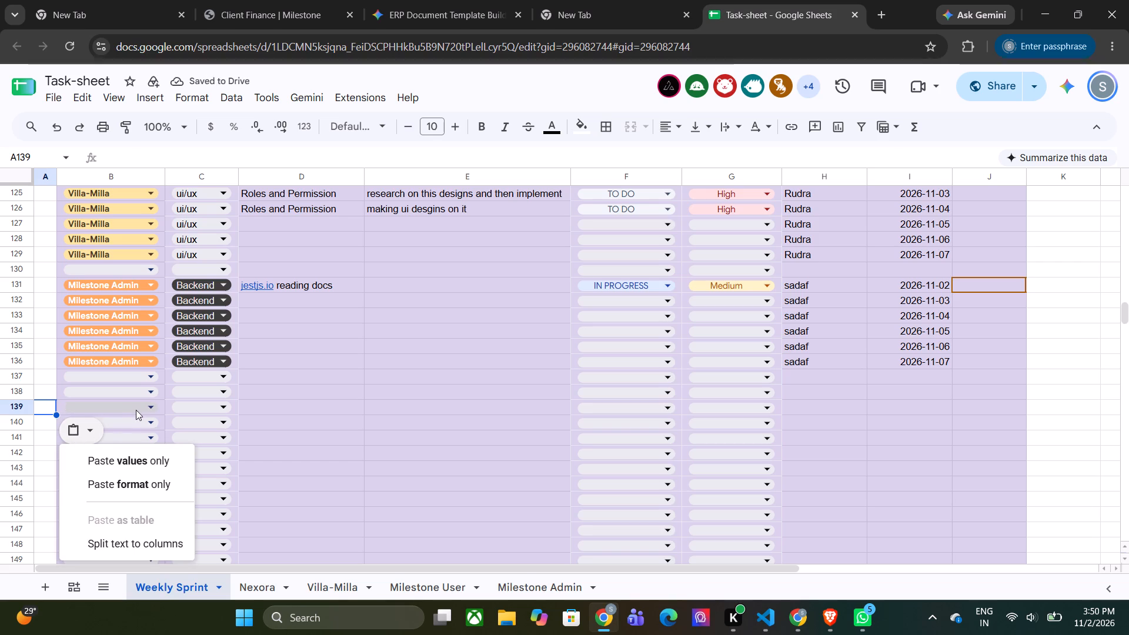
Fill rows 139 and 140 with project Milestone Admin and FE/BE value Frontend.
{"action": "left_click", "coordinate": [136, 409]}
{"action": "left_click", "coordinate": [103, 430]}
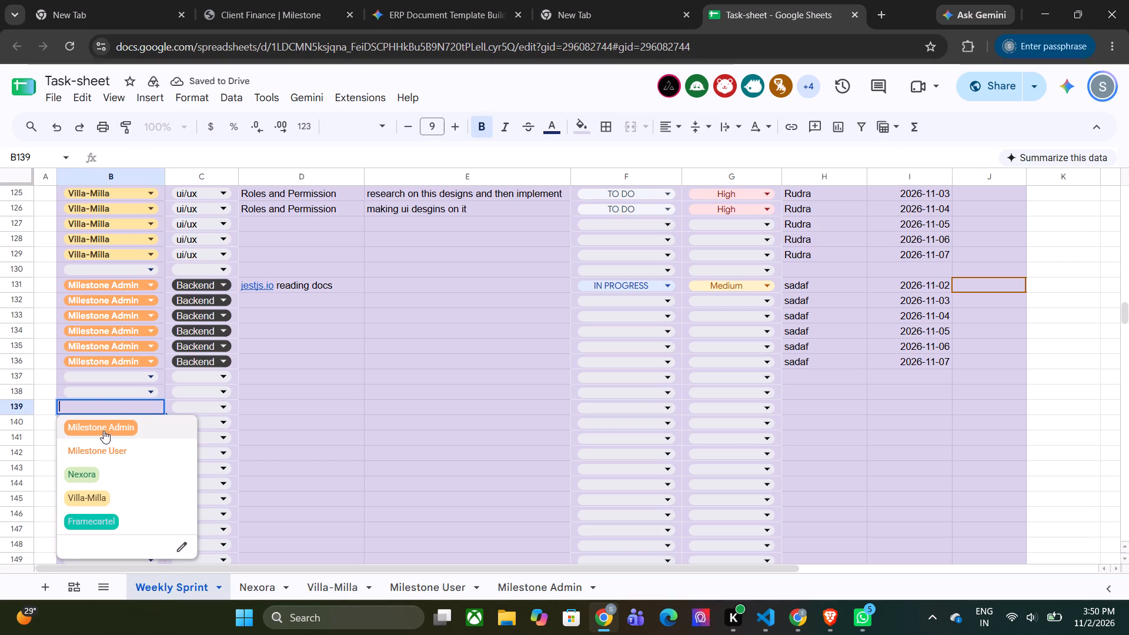
{"action": "left_click", "coordinate": [212, 406]}
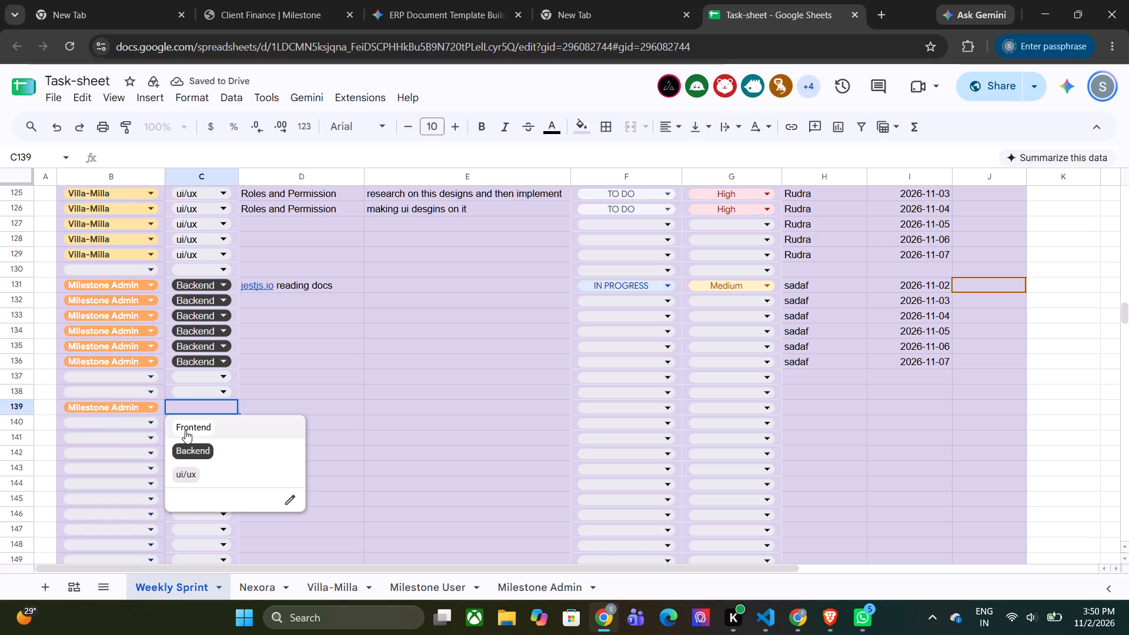
{"action": "left_click", "coordinate": [185, 430]}
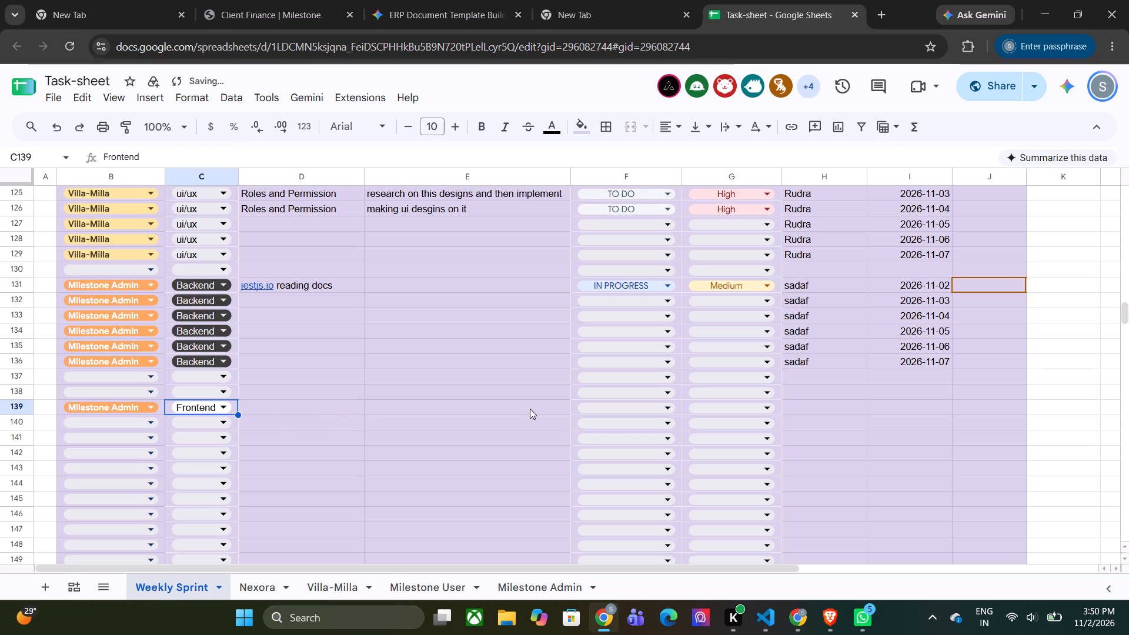
{"action": "left_click", "coordinate": [96, 427]}
{"action": "left_click", "coordinate": [111, 446]}
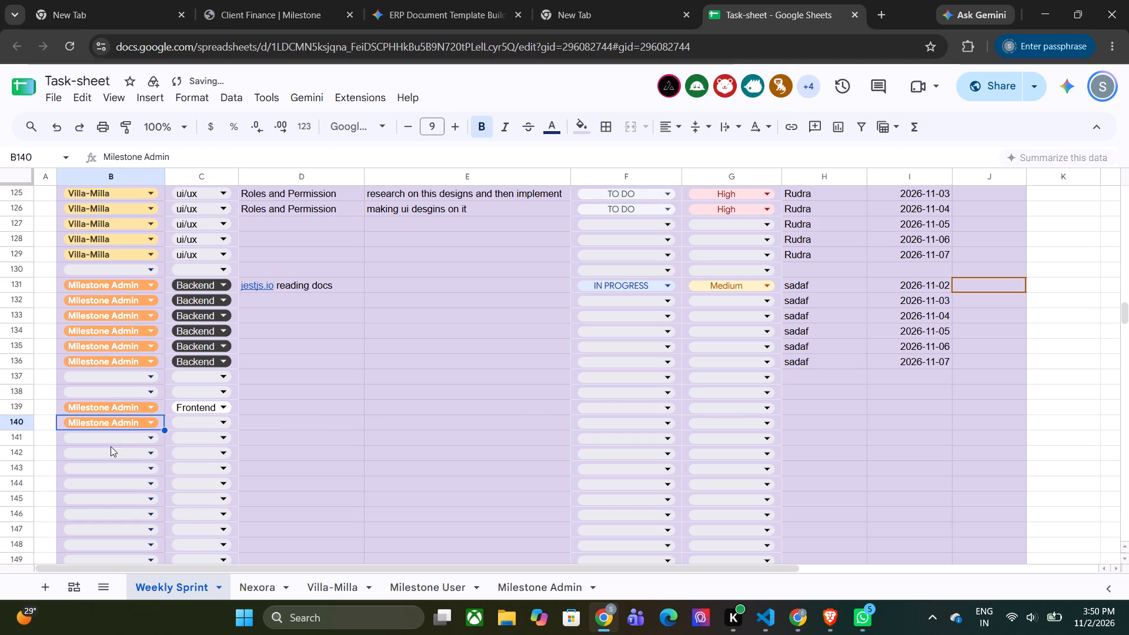
{"action": "left_click", "coordinate": [213, 423]}
{"action": "left_click", "coordinate": [200, 441]}
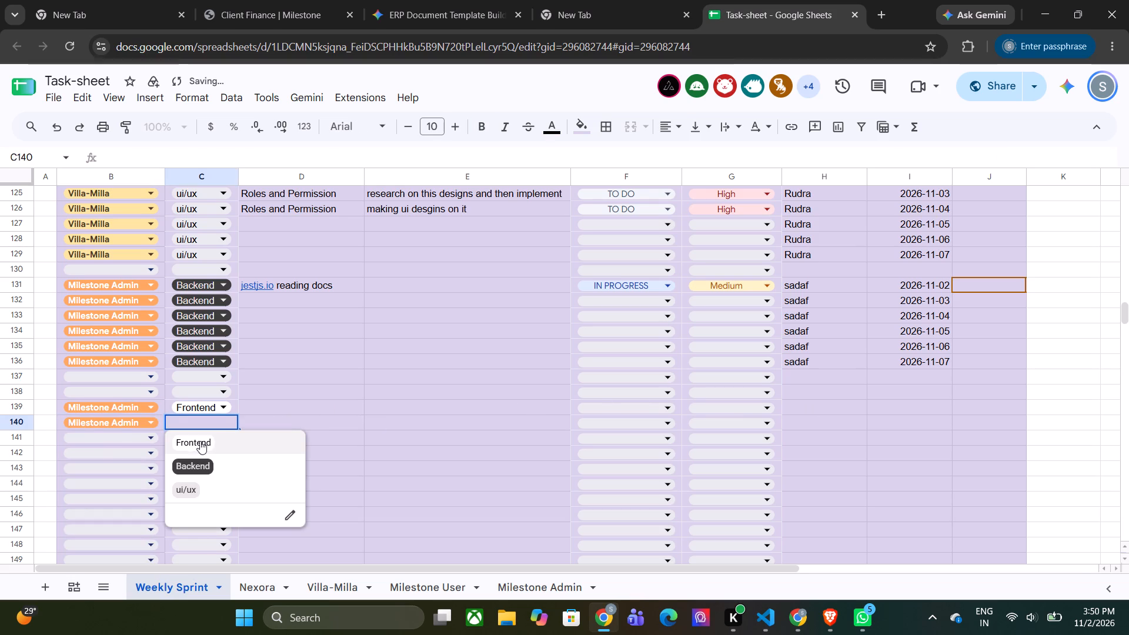
Fill rows 141 and 142 with project Milestone Admin and FE/BE value Frontend.
{"action": "left_click", "coordinate": [146, 439]}
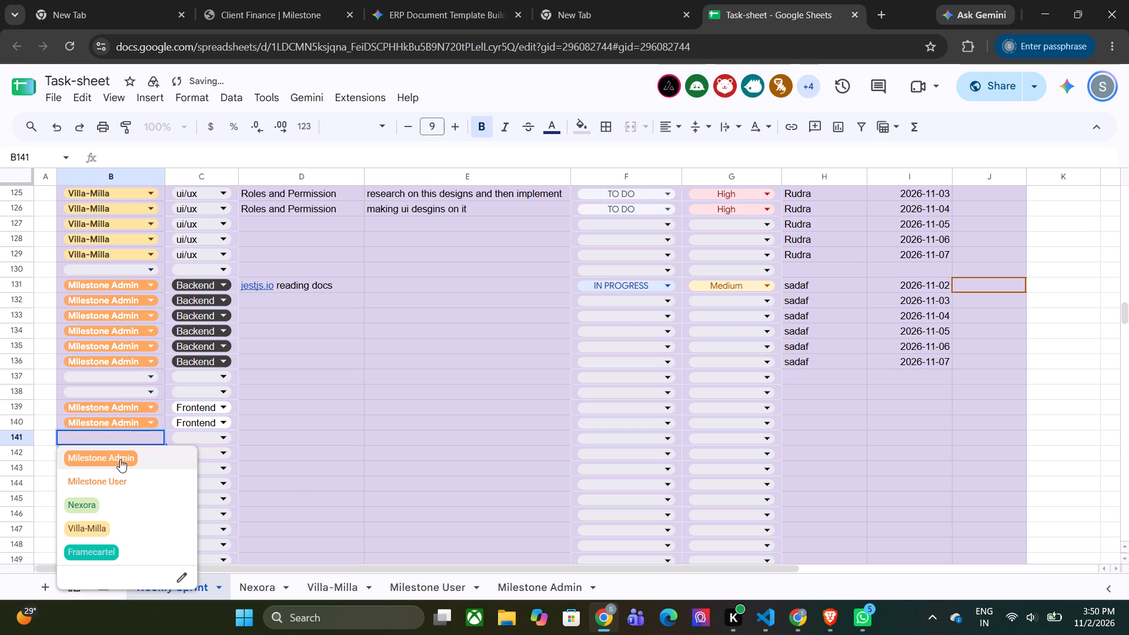
{"action": "left_click", "coordinate": [120, 459]}
{"action": "left_click", "coordinate": [216, 437]}
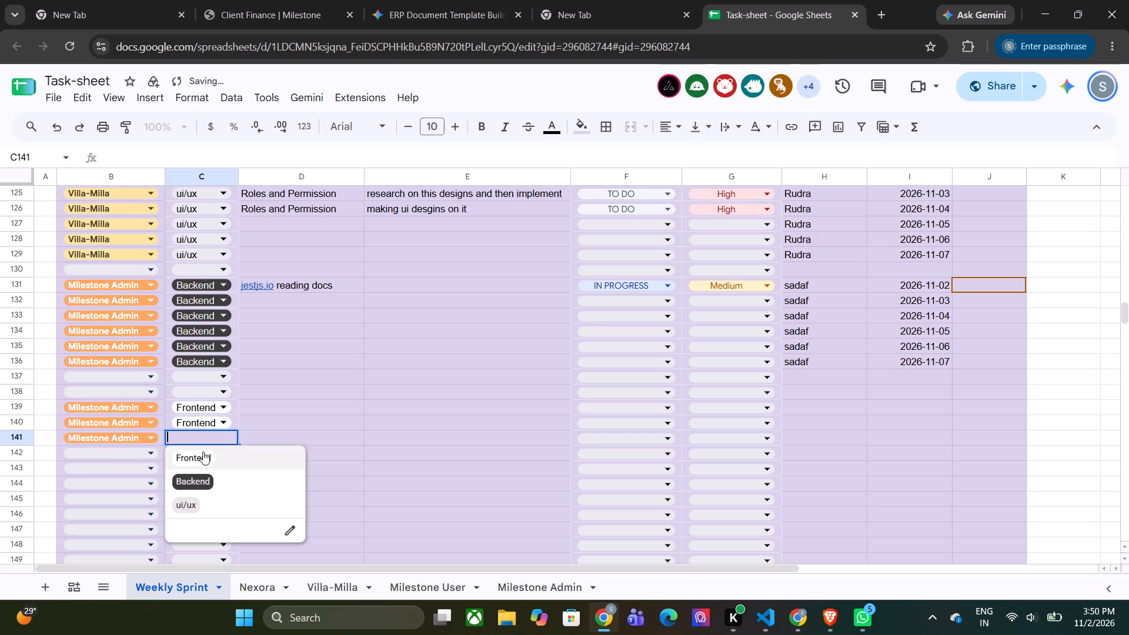
{"action": "left_click", "coordinate": [201, 454]}
{"action": "left_click", "coordinate": [147, 458]}
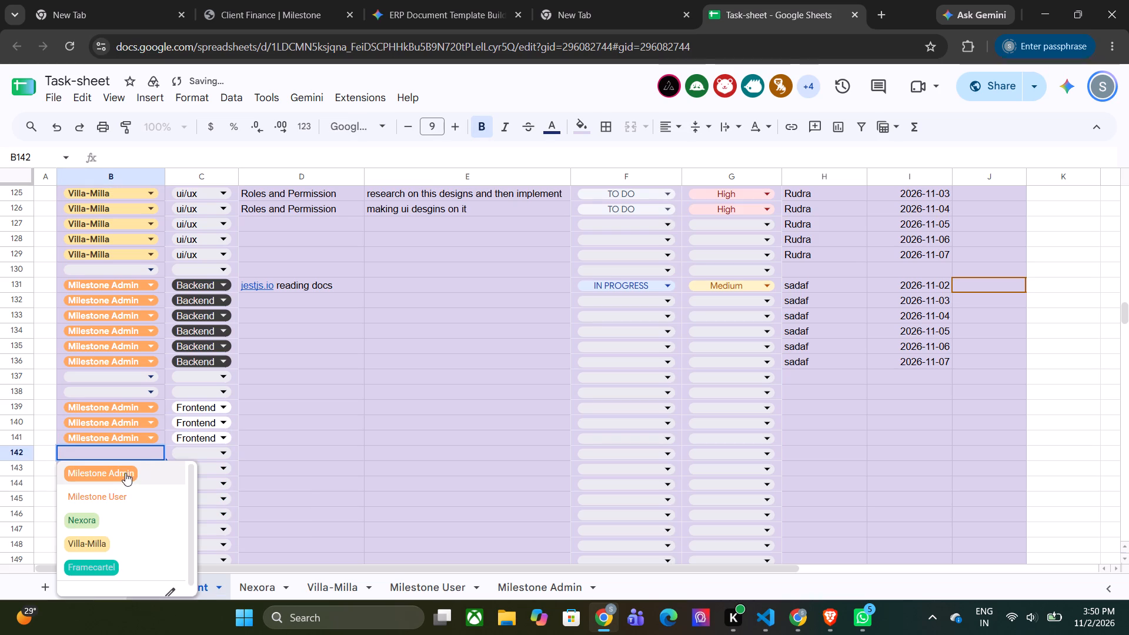
{"action": "left_click", "coordinate": [125, 473]}
{"action": "left_click", "coordinate": [214, 446]}
{"action": "left_click", "coordinate": [214, 449]}
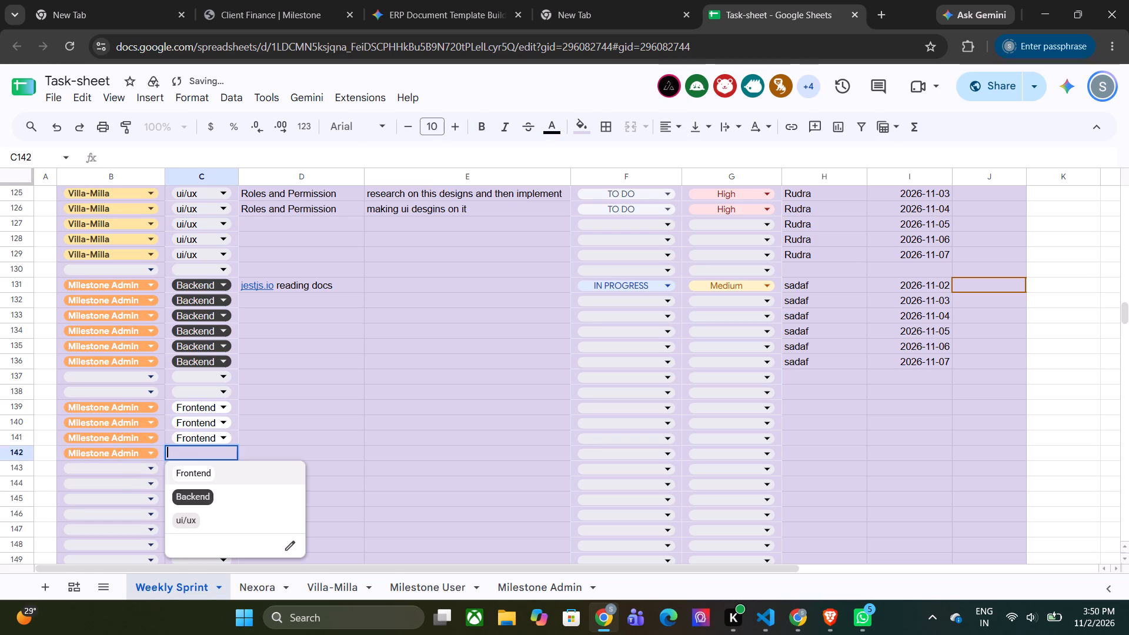
{"action": "left_click", "coordinate": [199, 469]}
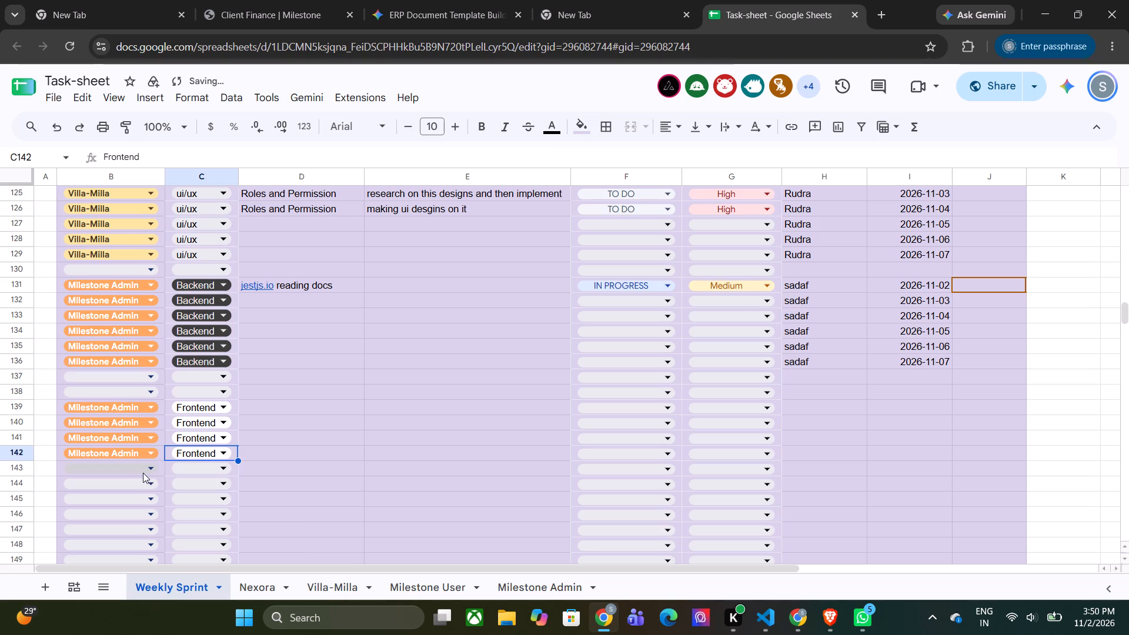
Fill rows 143 and 144 with project Milestone Admin and FE/BE value Frontend.
{"action": "left_click", "coordinate": [143, 473]}
{"action": "left_click", "coordinate": [107, 359]}
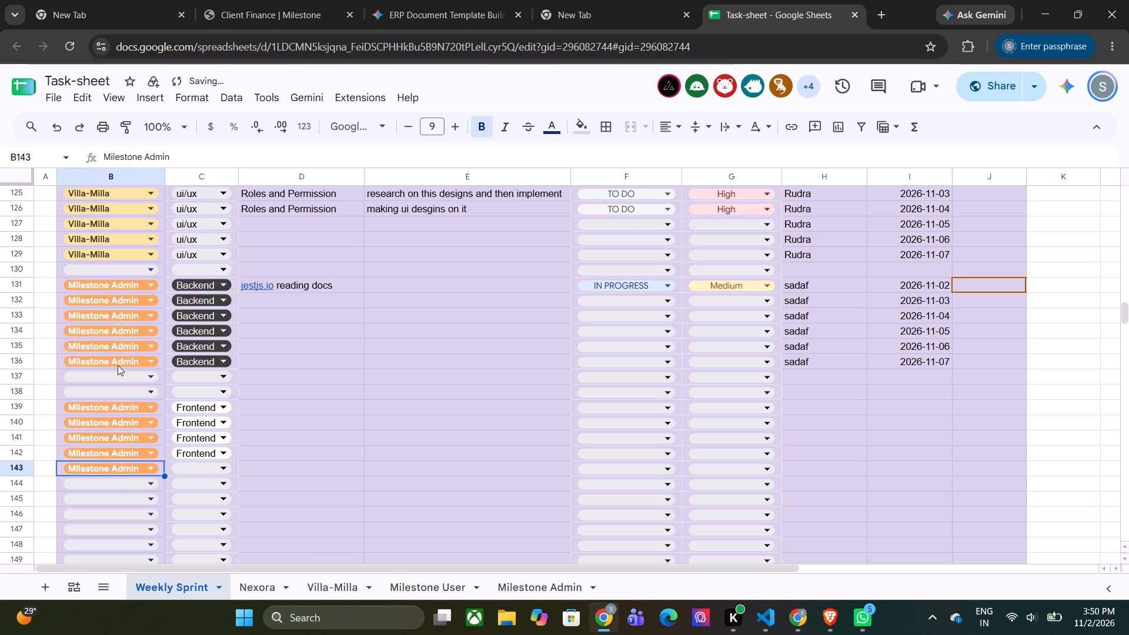
{"action": "left_click", "coordinate": [201, 468]}
{"action": "left_click", "coordinate": [201, 402]}
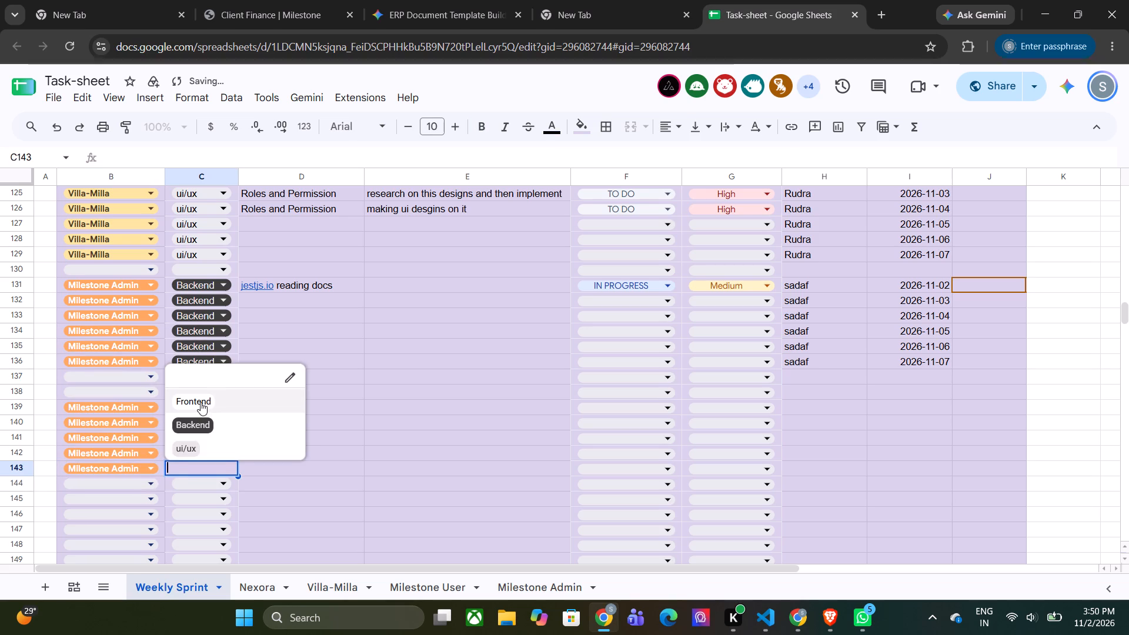
{"action": "left_click", "coordinate": [144, 487]}
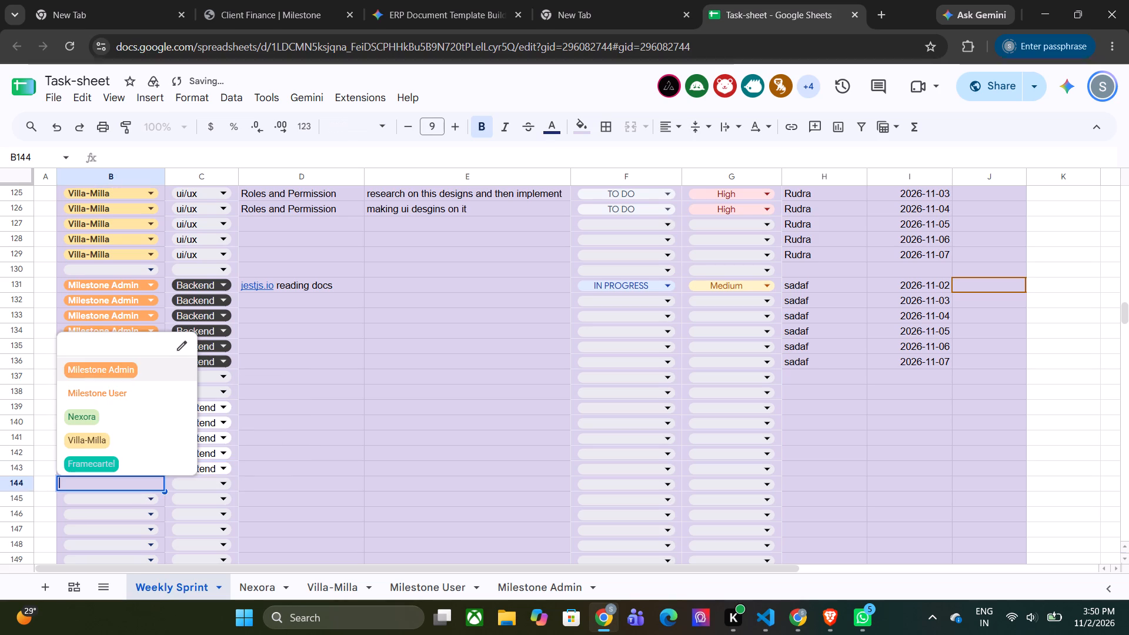
{"action": "left_click", "coordinate": [103, 372]}
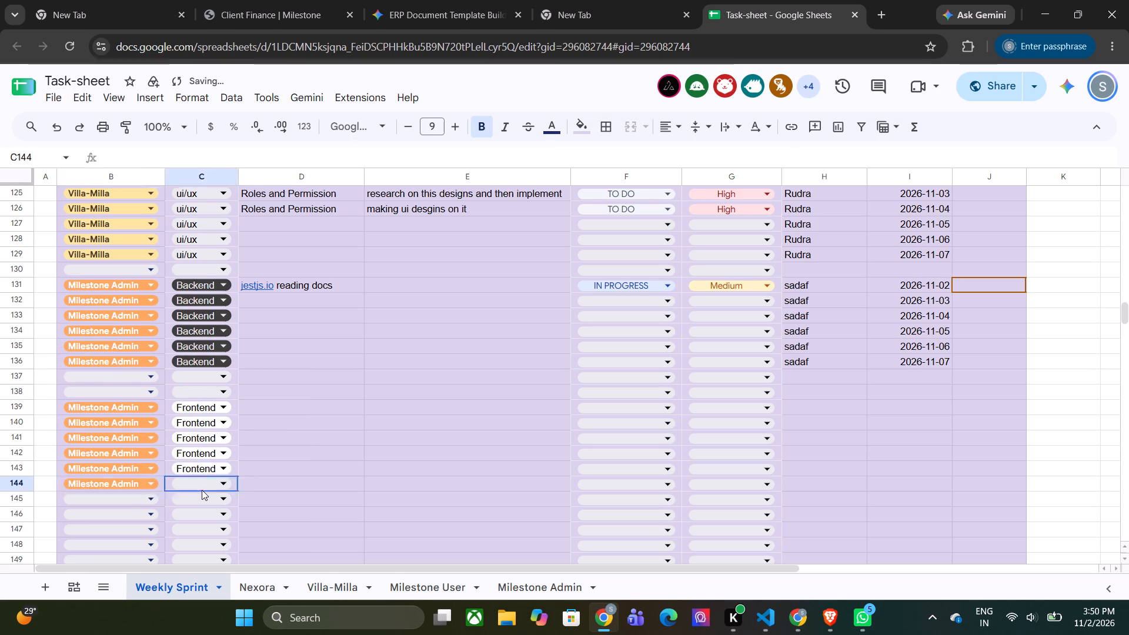
{"action": "left_click", "coordinate": [202, 490]}
{"action": "left_click", "coordinate": [220, 482]}
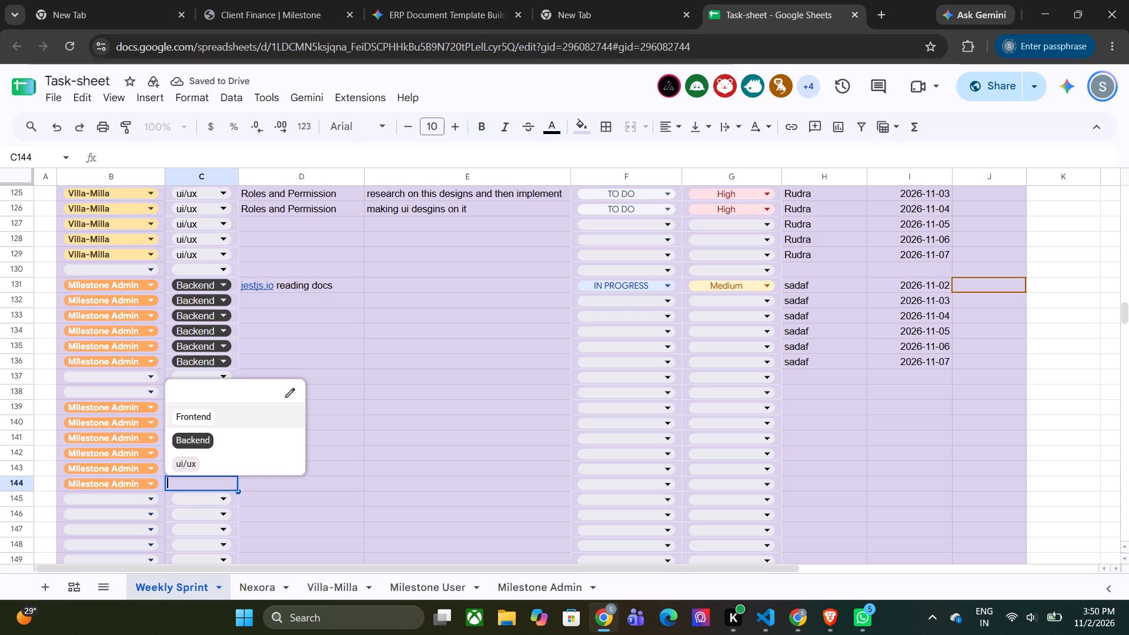
{"action": "left_click", "coordinate": [216, 411]}
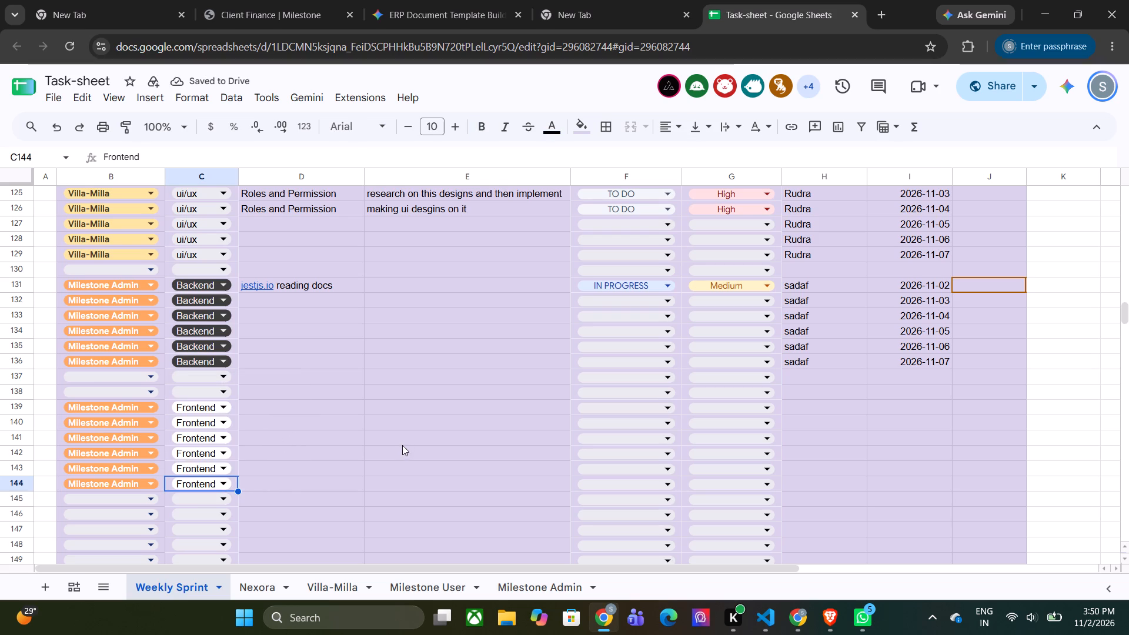
Examine the Weekly Sprint sheet's earlier task rows, including their column headings, assignees, target dates and hours, against the new Milestone Admin rows.
{"action": "scroll", "coordinate": [800, 406], "scroll_direction": "up", "scroll_amount": 1}
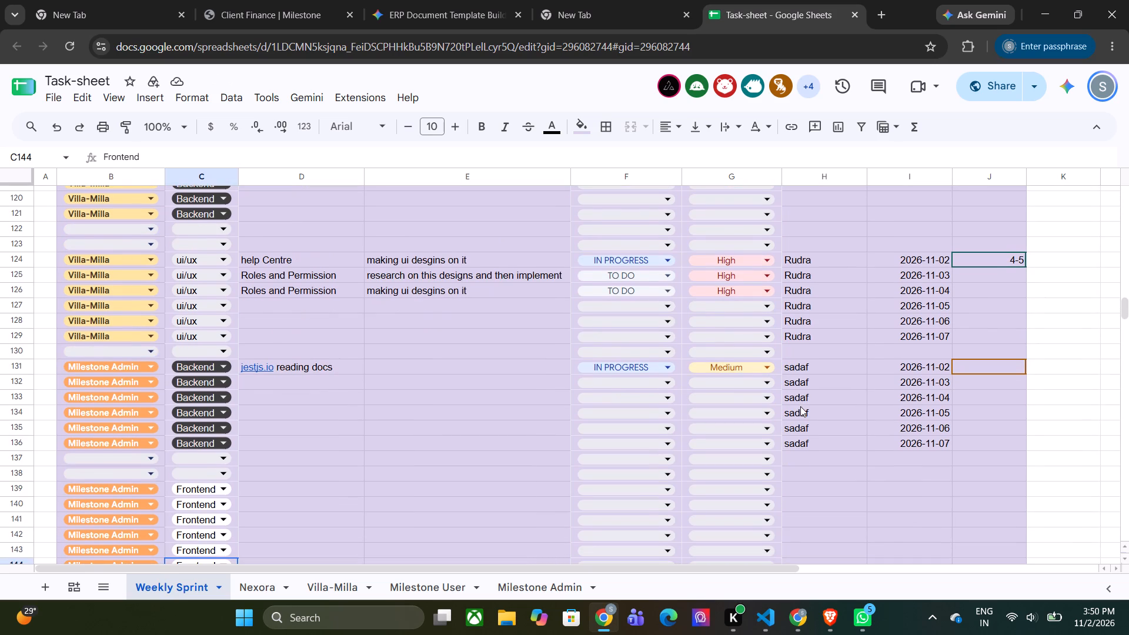
{"action": "scroll", "coordinate": [800, 406], "scroll_direction": "up", "scroll_amount": 10}
{"action": "scroll", "coordinate": [800, 406], "scroll_direction": "right", "scroll_amount": 1}
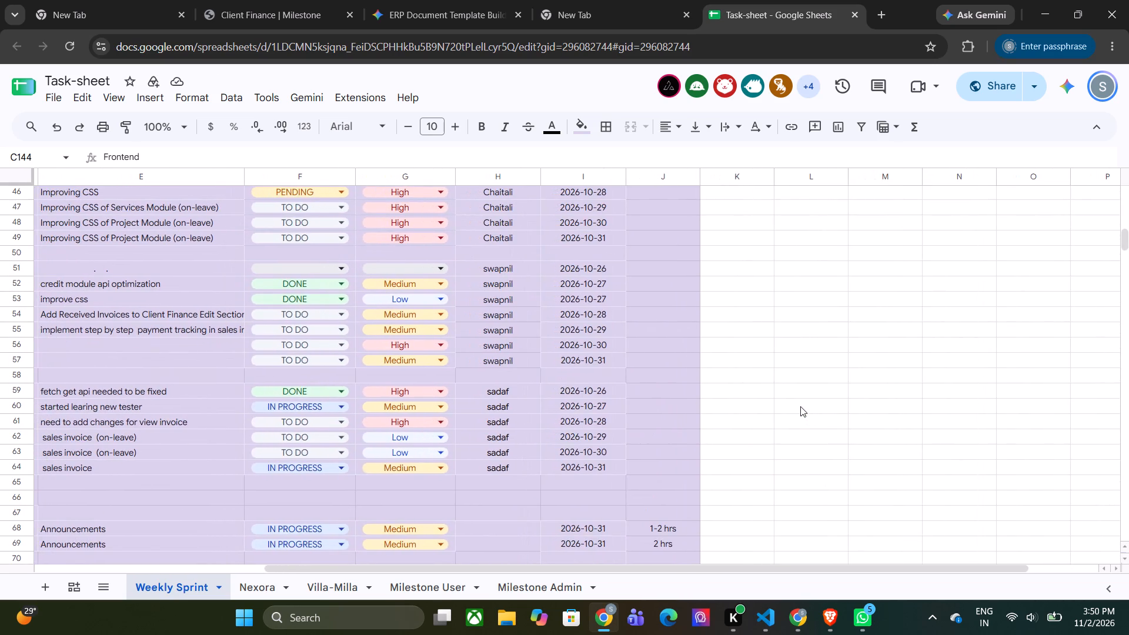
{"action": "scroll", "coordinate": [800, 406], "scroll_direction": "right", "scroll_amount": 4}
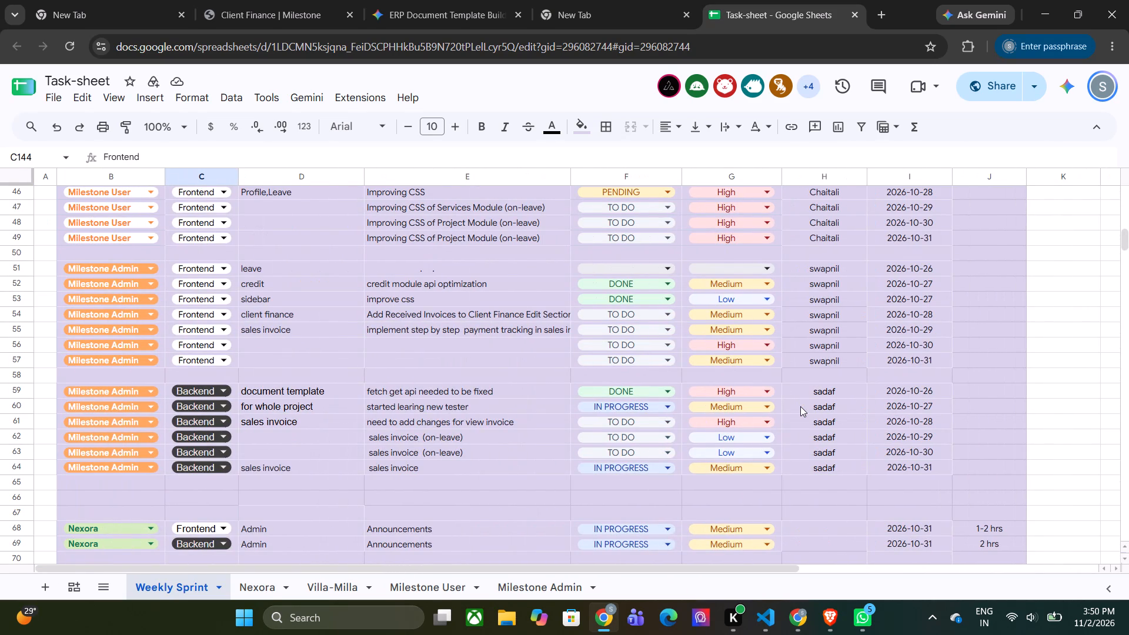
{"action": "scroll", "coordinate": [800, 406], "scroll_direction": "down", "scroll_amount": 2}
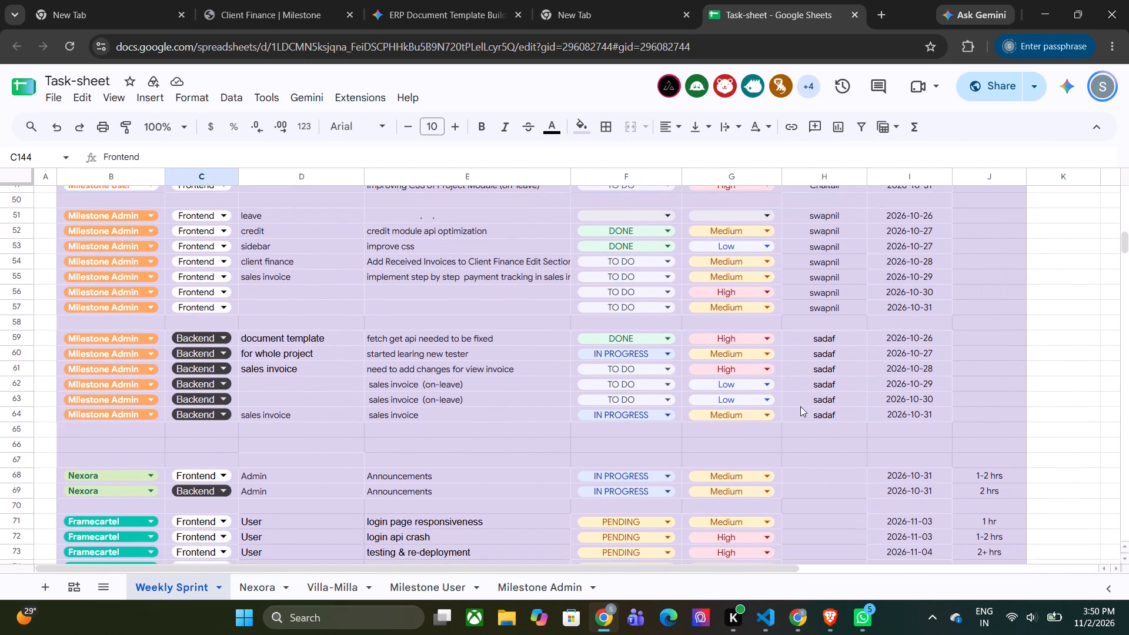
{"action": "scroll", "coordinate": [800, 406], "scroll_direction": "down", "scroll_amount": 1}
{"action": "scroll", "coordinate": [800, 406], "scroll_direction": "up", "scroll_amount": 8}
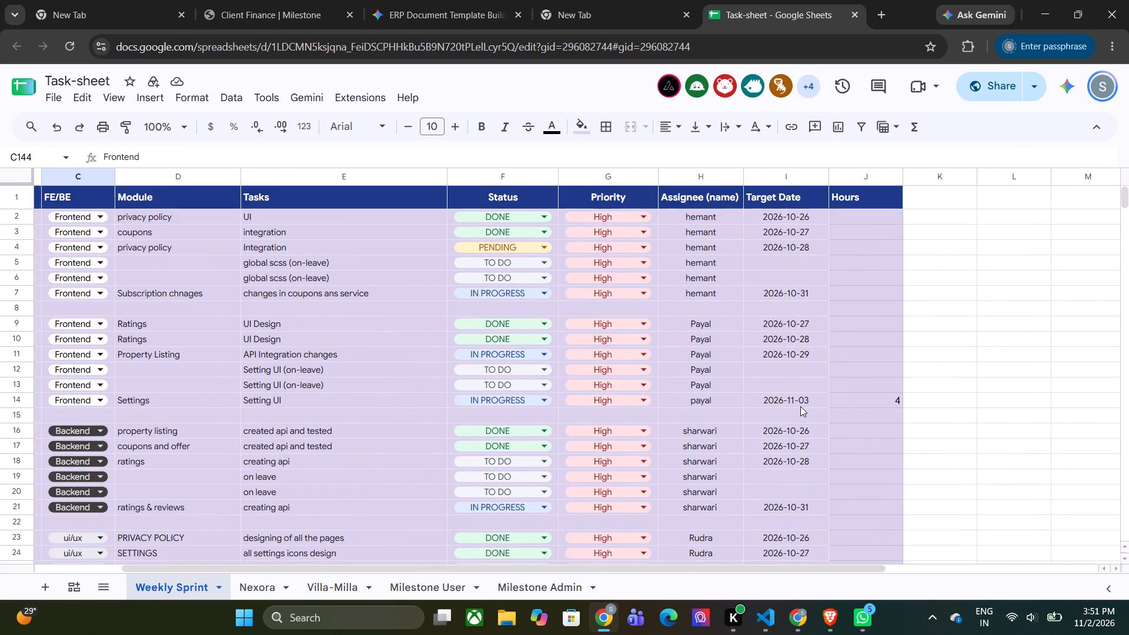
{"action": "scroll", "coordinate": [800, 406], "scroll_direction": "right", "scroll_amount": 1}
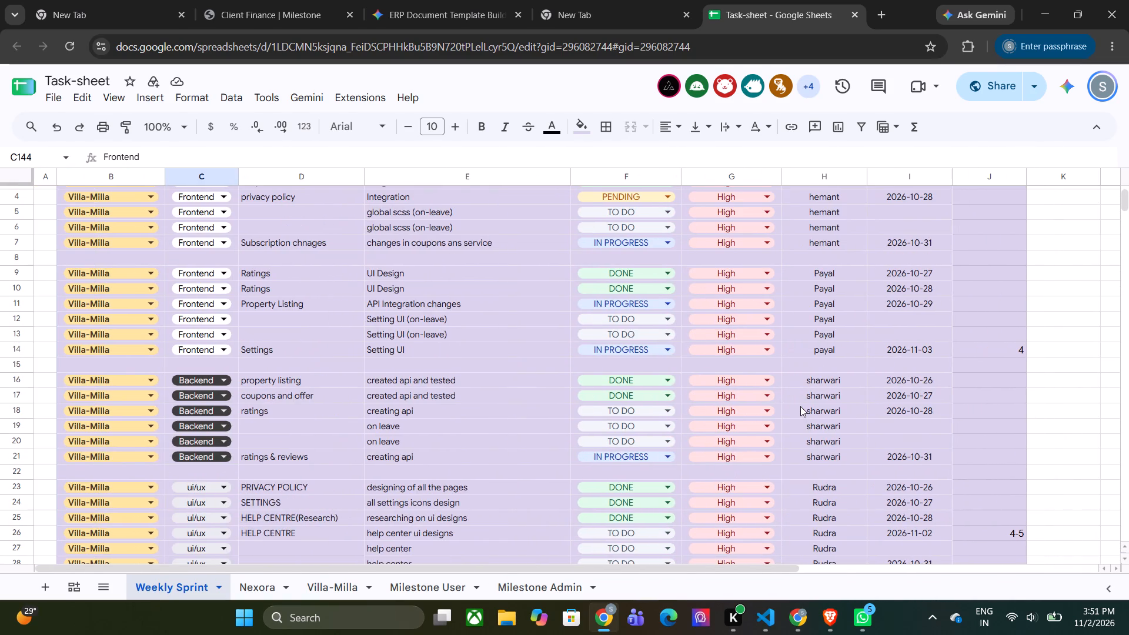
{"action": "scroll", "coordinate": [800, 406], "scroll_direction": "down", "scroll_amount": 8}
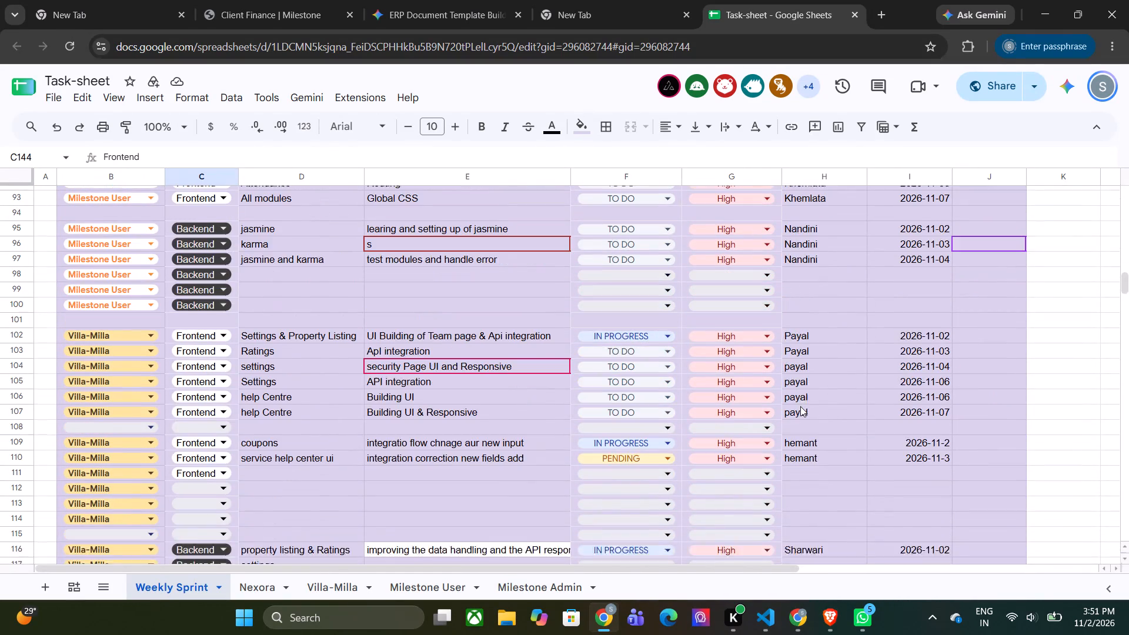
{"action": "scroll", "coordinate": [800, 406], "scroll_direction": "down", "scroll_amount": 5}
{"action": "scroll", "coordinate": [800, 406], "scroll_direction": "right", "scroll_amount": 1}
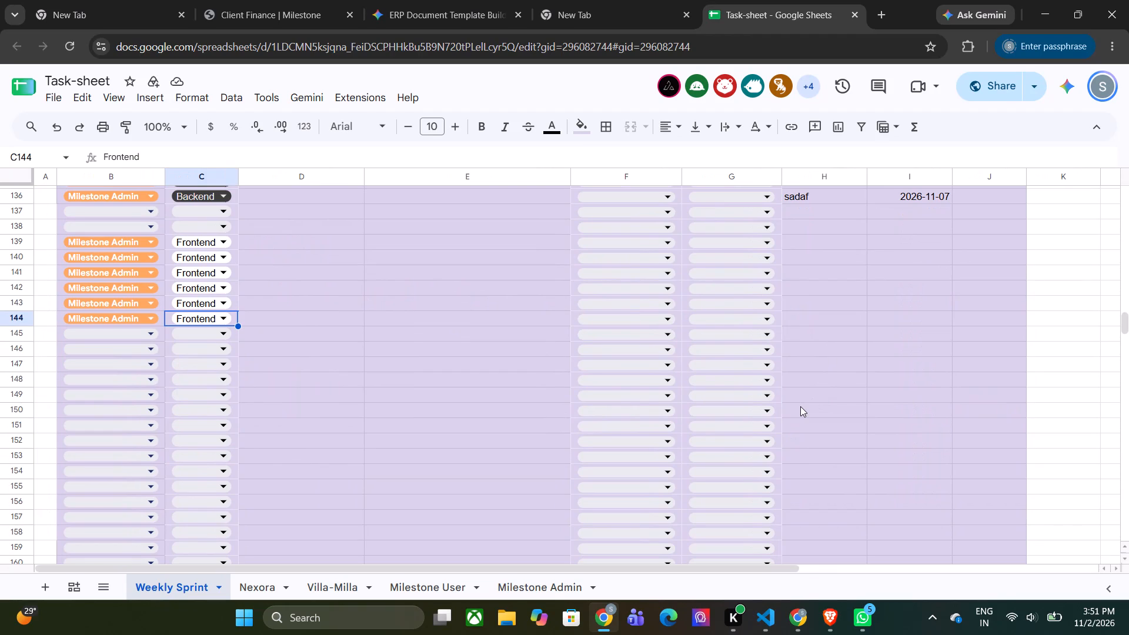
{"action": "scroll", "coordinate": [800, 406], "scroll_direction": "up", "scroll_amount": 4}
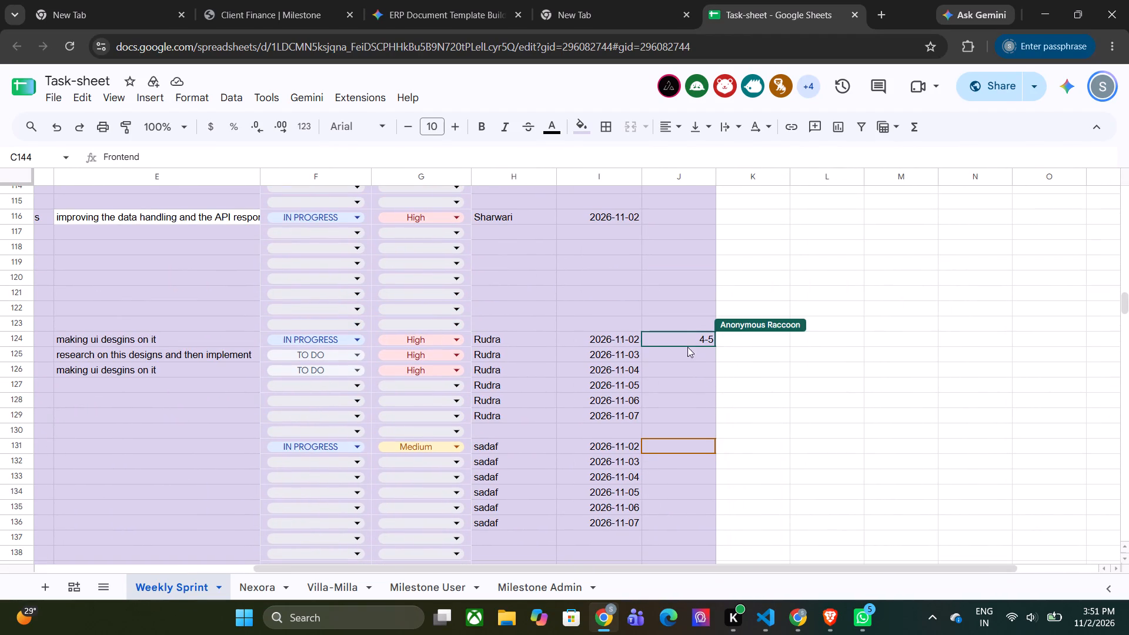
{"action": "scroll", "coordinate": [653, 405], "scroll_direction": "up", "scroll_amount": 3}
{"action": "scroll", "coordinate": [653, 405], "scroll_direction": "right", "scroll_amount": 1}
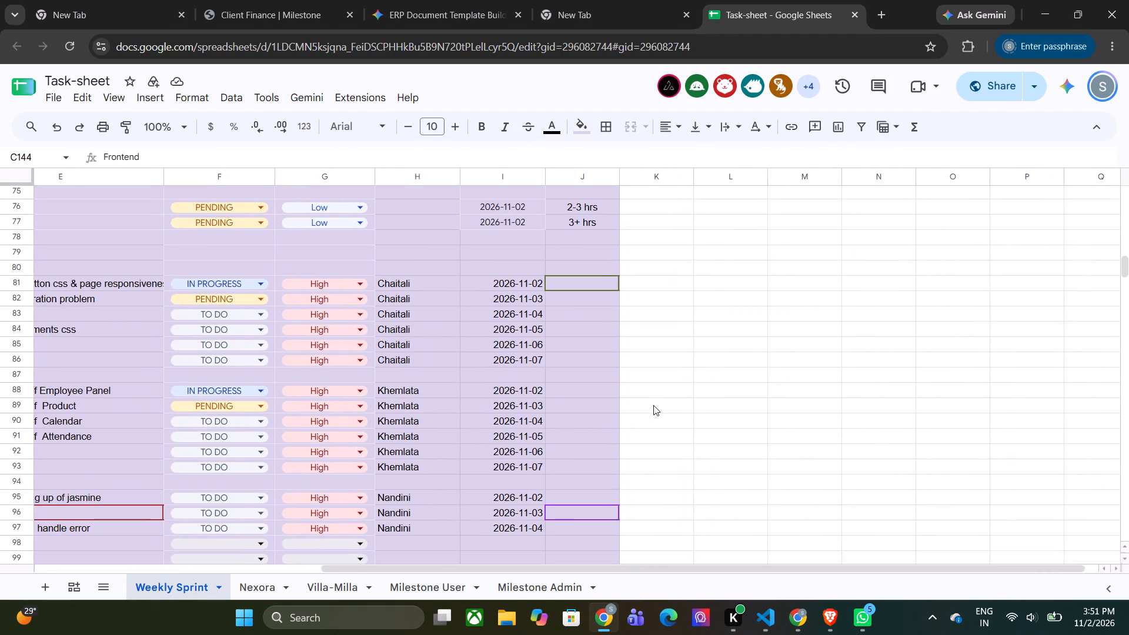
{"action": "scroll", "coordinate": [653, 405], "scroll_direction": "right", "scroll_amount": 1}
{"action": "scroll", "coordinate": [653, 405], "scroll_direction": "down", "scroll_amount": 4}
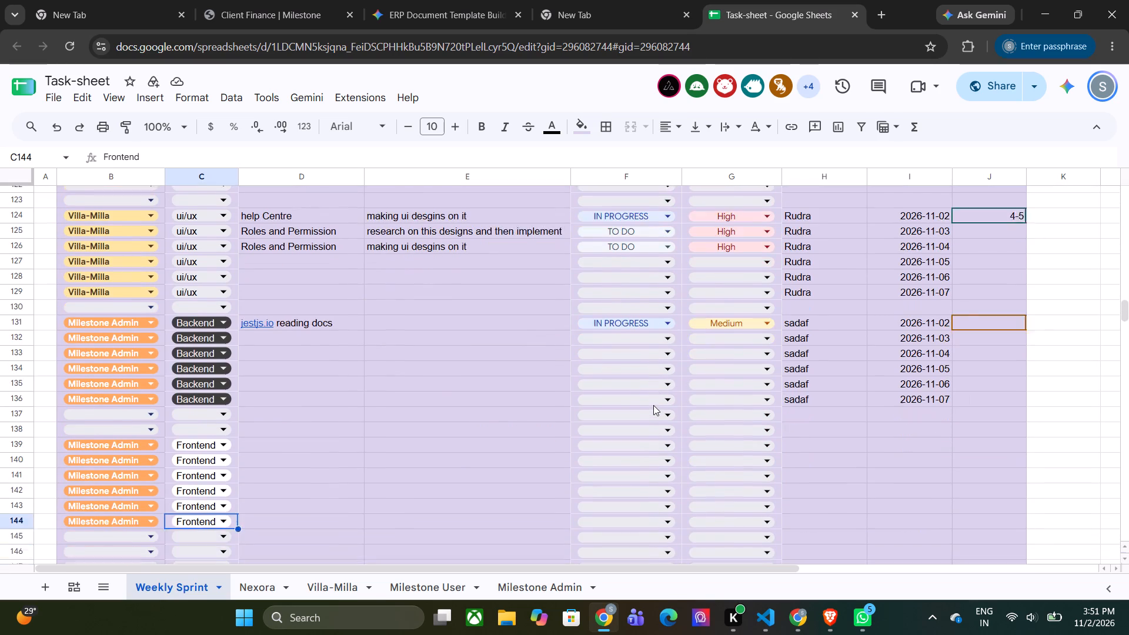
{"action": "scroll", "coordinate": [653, 405], "scroll_direction": "down", "scroll_amount": 1}
{"action": "scroll", "coordinate": [653, 405], "scroll_direction": "up", "scroll_amount": 1}
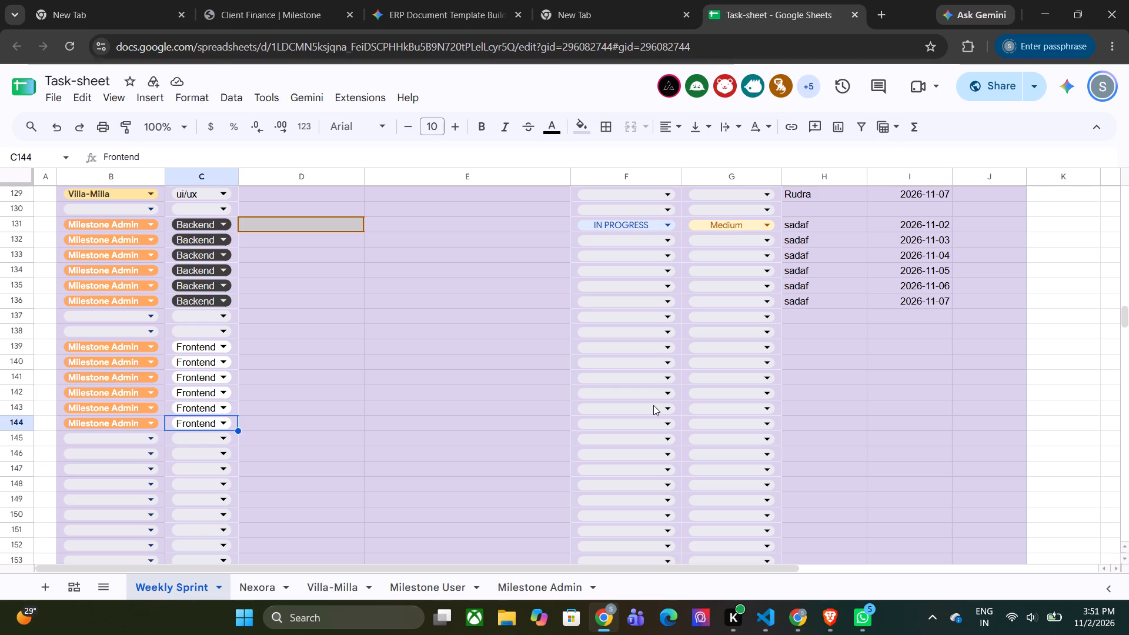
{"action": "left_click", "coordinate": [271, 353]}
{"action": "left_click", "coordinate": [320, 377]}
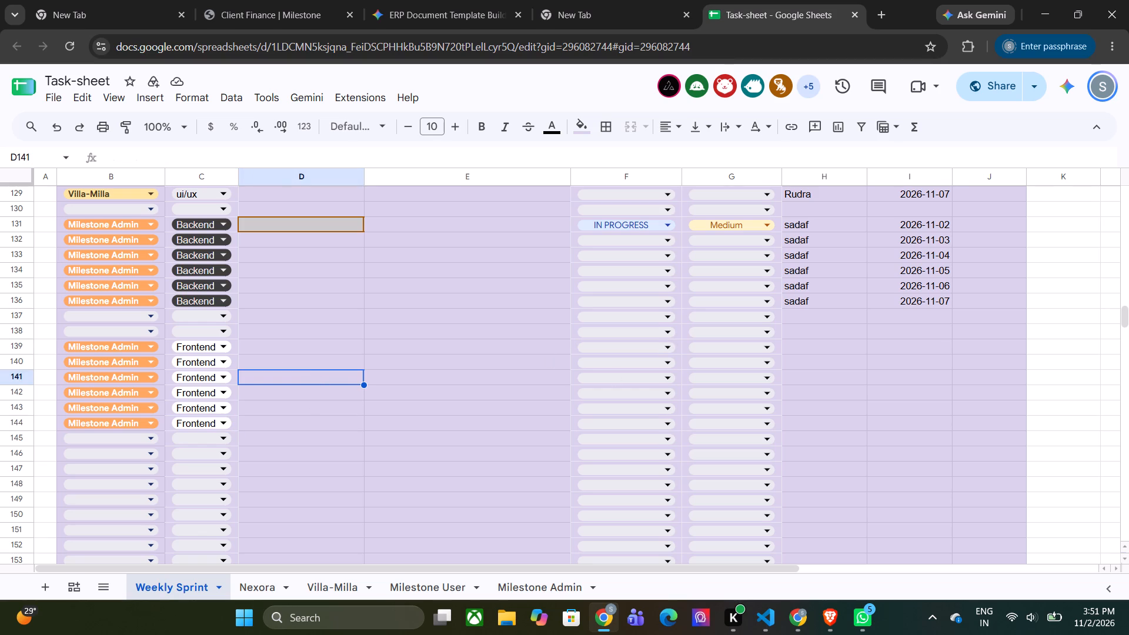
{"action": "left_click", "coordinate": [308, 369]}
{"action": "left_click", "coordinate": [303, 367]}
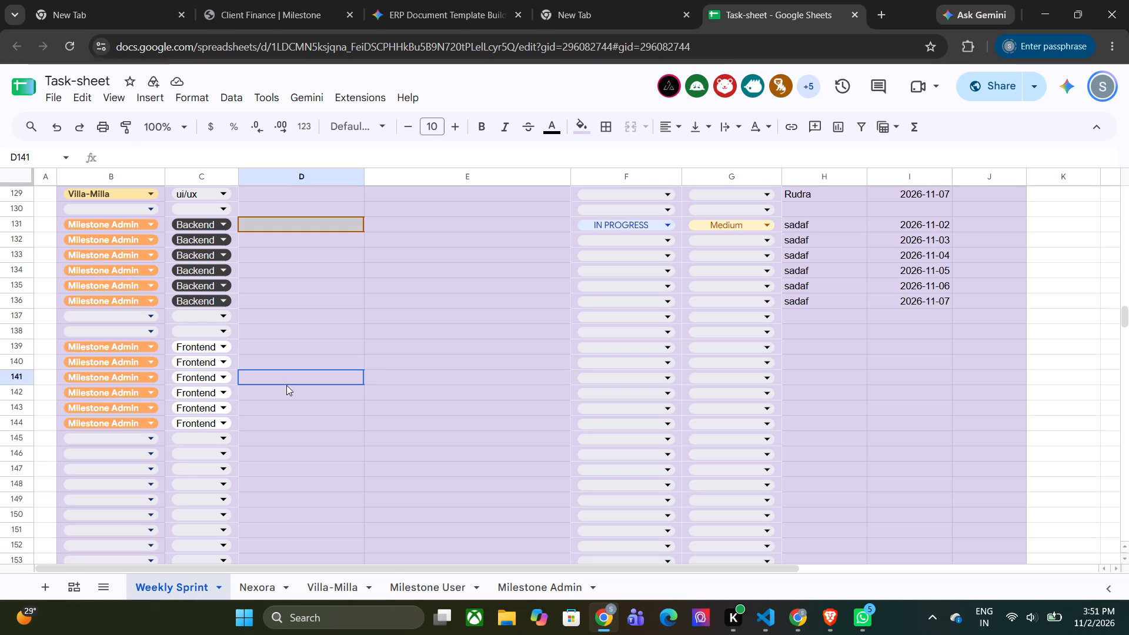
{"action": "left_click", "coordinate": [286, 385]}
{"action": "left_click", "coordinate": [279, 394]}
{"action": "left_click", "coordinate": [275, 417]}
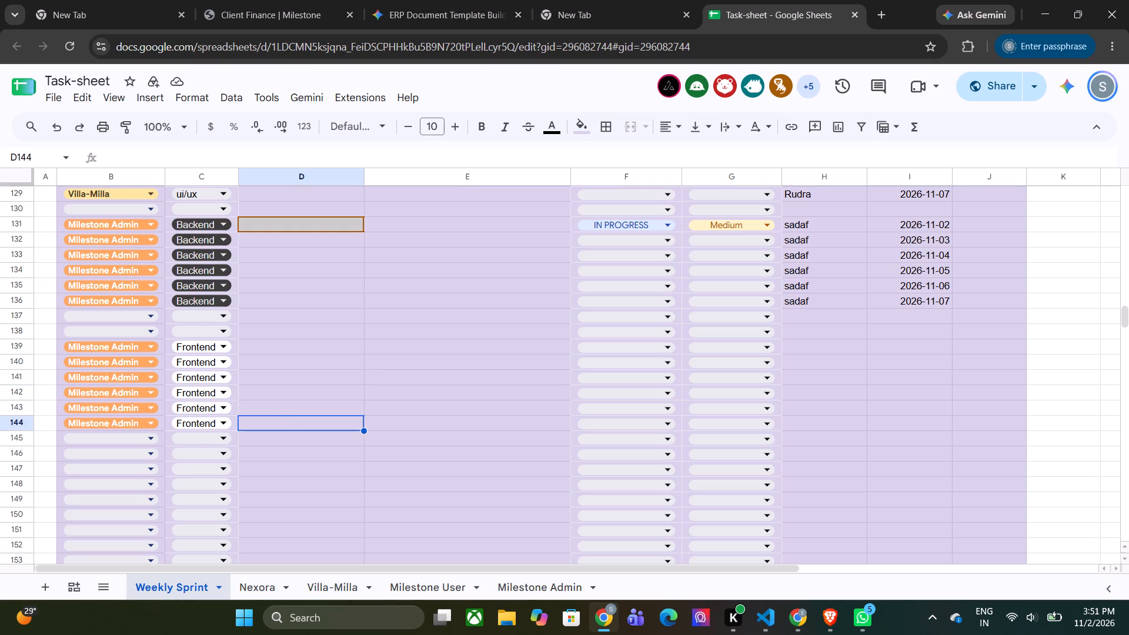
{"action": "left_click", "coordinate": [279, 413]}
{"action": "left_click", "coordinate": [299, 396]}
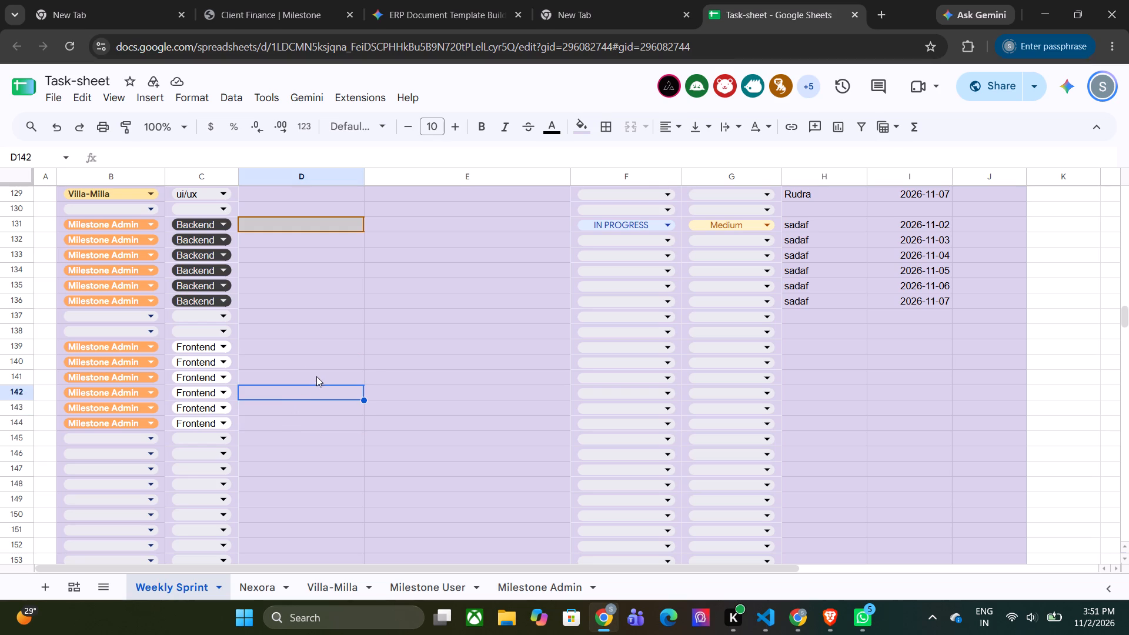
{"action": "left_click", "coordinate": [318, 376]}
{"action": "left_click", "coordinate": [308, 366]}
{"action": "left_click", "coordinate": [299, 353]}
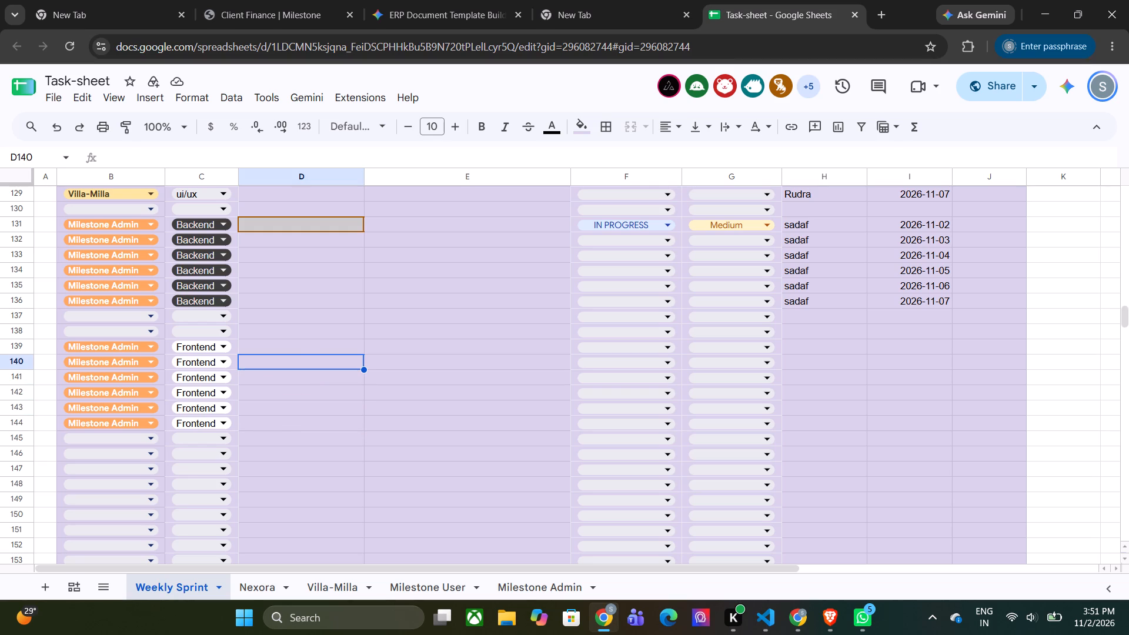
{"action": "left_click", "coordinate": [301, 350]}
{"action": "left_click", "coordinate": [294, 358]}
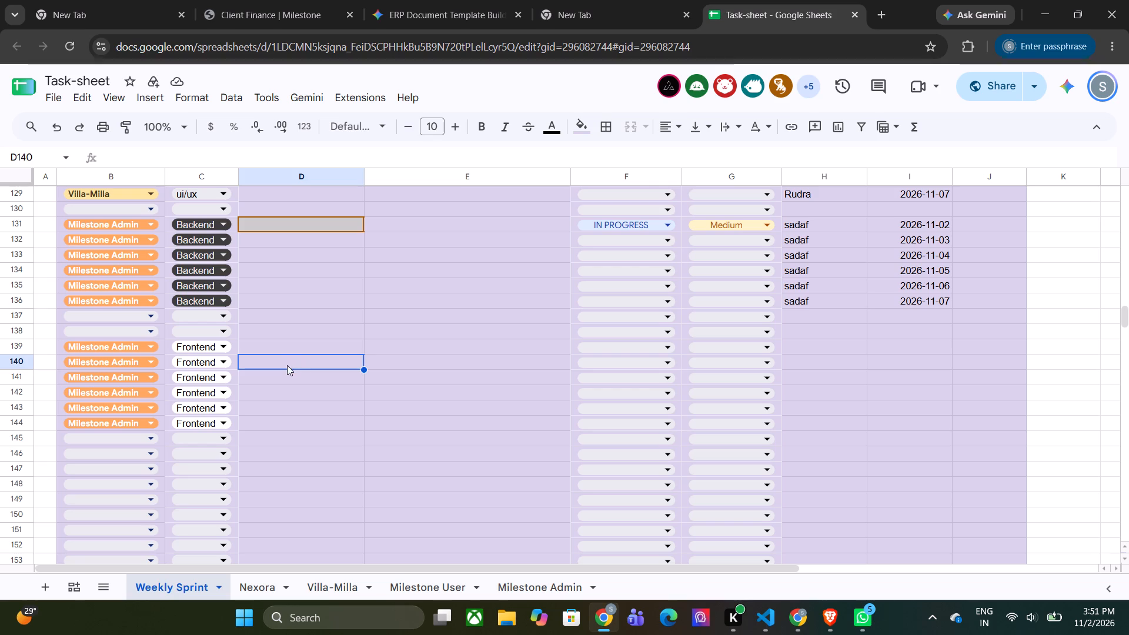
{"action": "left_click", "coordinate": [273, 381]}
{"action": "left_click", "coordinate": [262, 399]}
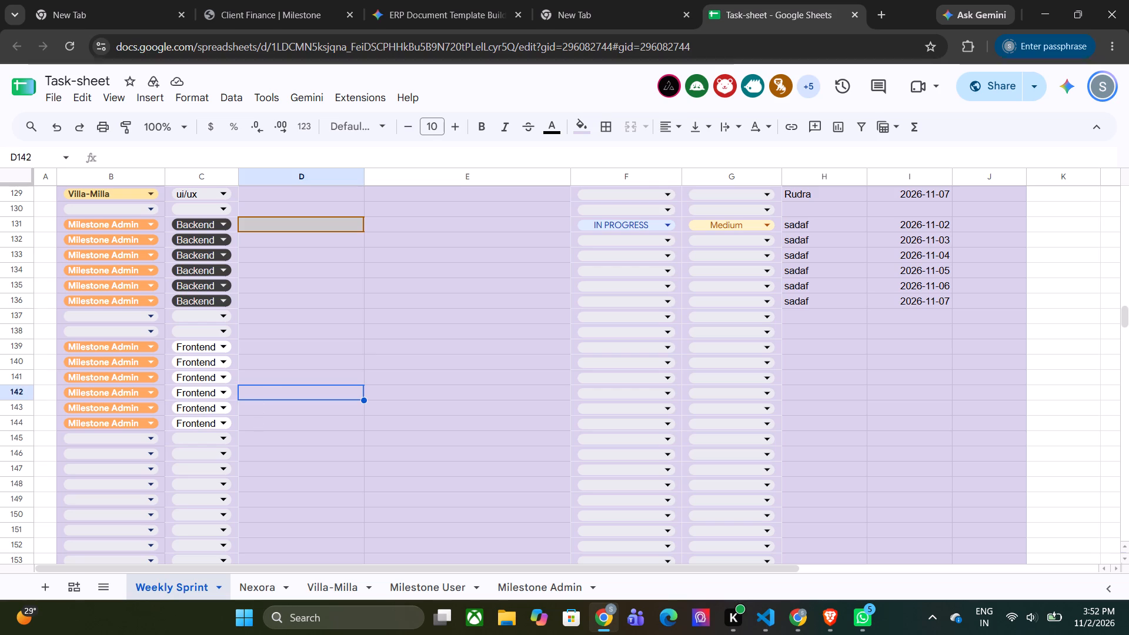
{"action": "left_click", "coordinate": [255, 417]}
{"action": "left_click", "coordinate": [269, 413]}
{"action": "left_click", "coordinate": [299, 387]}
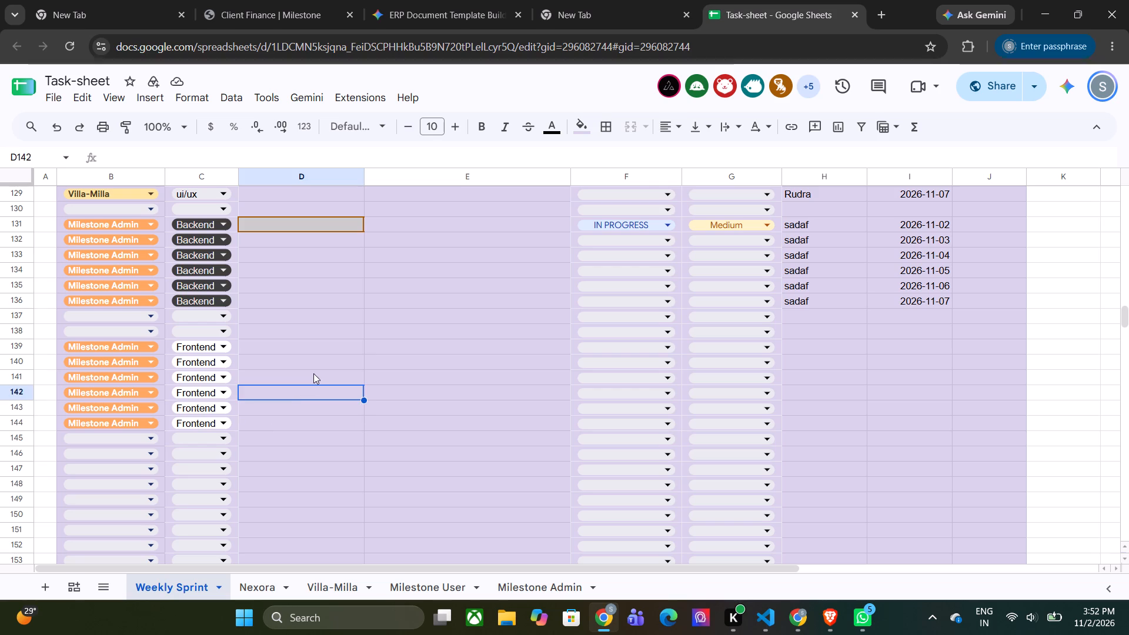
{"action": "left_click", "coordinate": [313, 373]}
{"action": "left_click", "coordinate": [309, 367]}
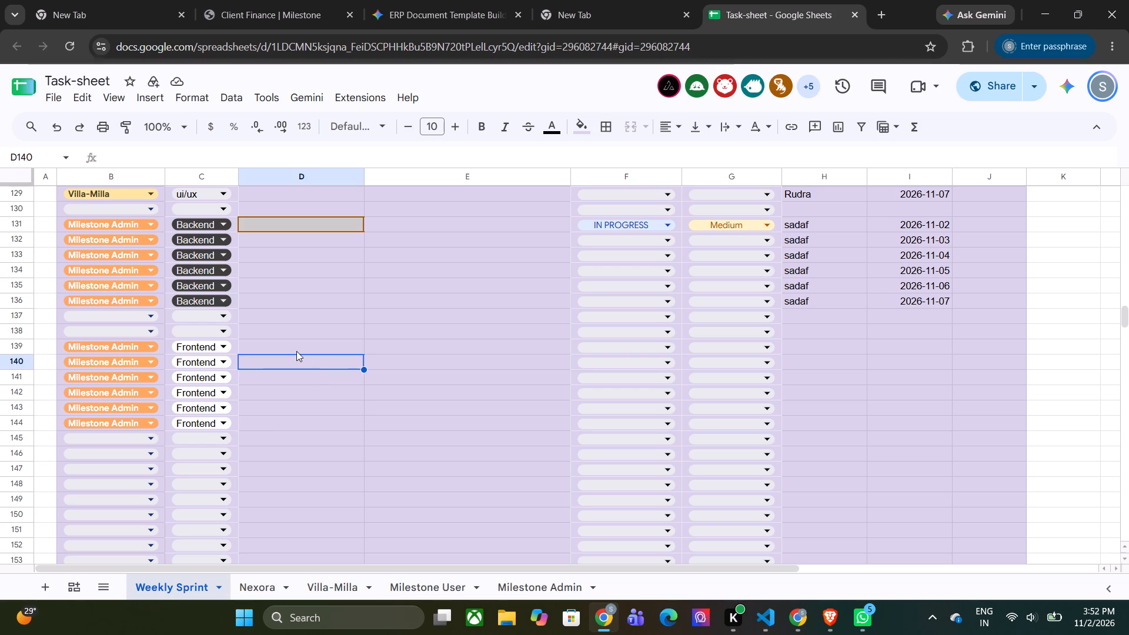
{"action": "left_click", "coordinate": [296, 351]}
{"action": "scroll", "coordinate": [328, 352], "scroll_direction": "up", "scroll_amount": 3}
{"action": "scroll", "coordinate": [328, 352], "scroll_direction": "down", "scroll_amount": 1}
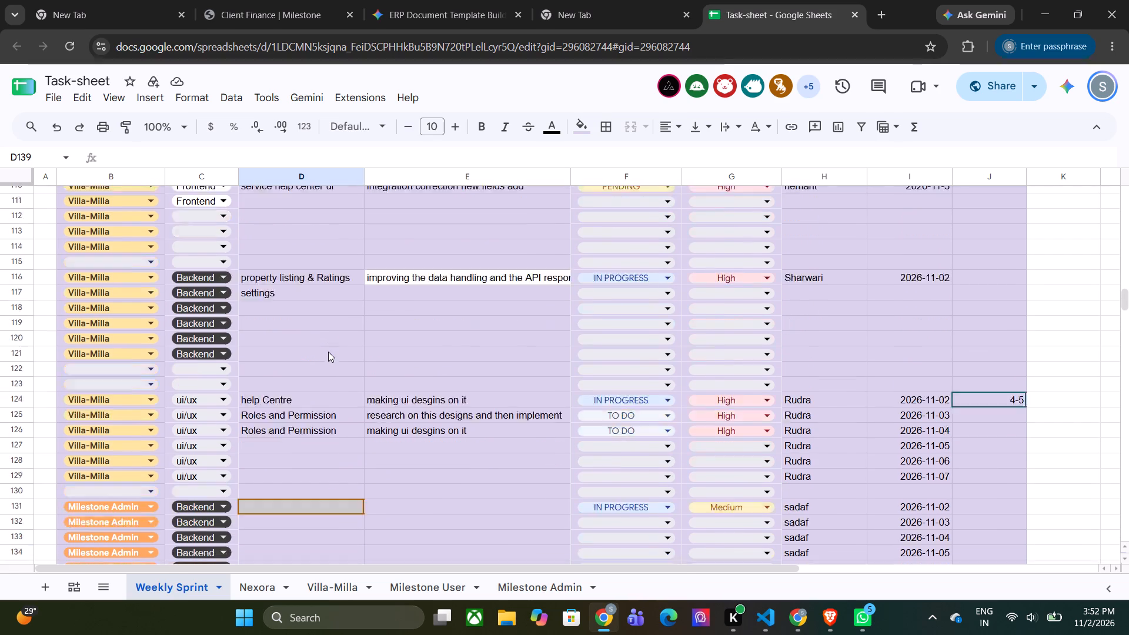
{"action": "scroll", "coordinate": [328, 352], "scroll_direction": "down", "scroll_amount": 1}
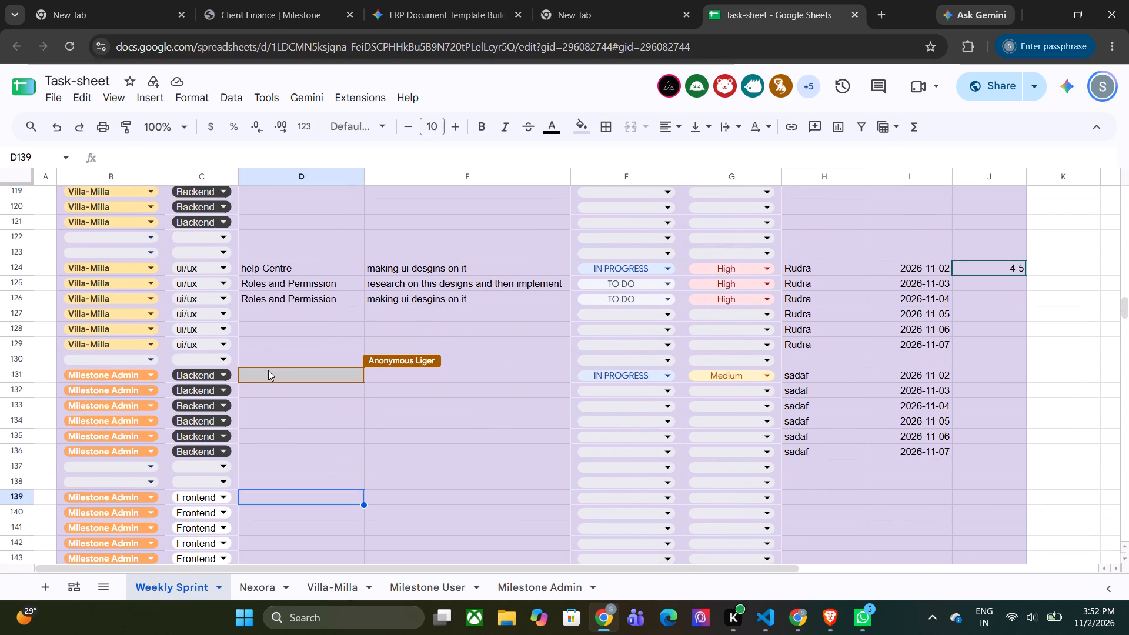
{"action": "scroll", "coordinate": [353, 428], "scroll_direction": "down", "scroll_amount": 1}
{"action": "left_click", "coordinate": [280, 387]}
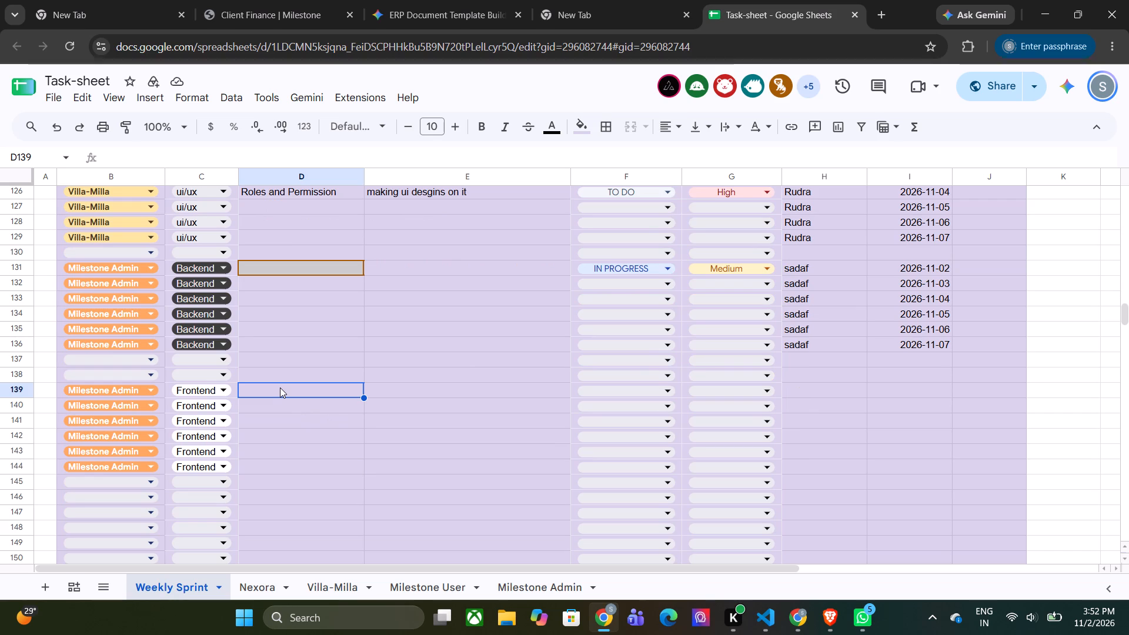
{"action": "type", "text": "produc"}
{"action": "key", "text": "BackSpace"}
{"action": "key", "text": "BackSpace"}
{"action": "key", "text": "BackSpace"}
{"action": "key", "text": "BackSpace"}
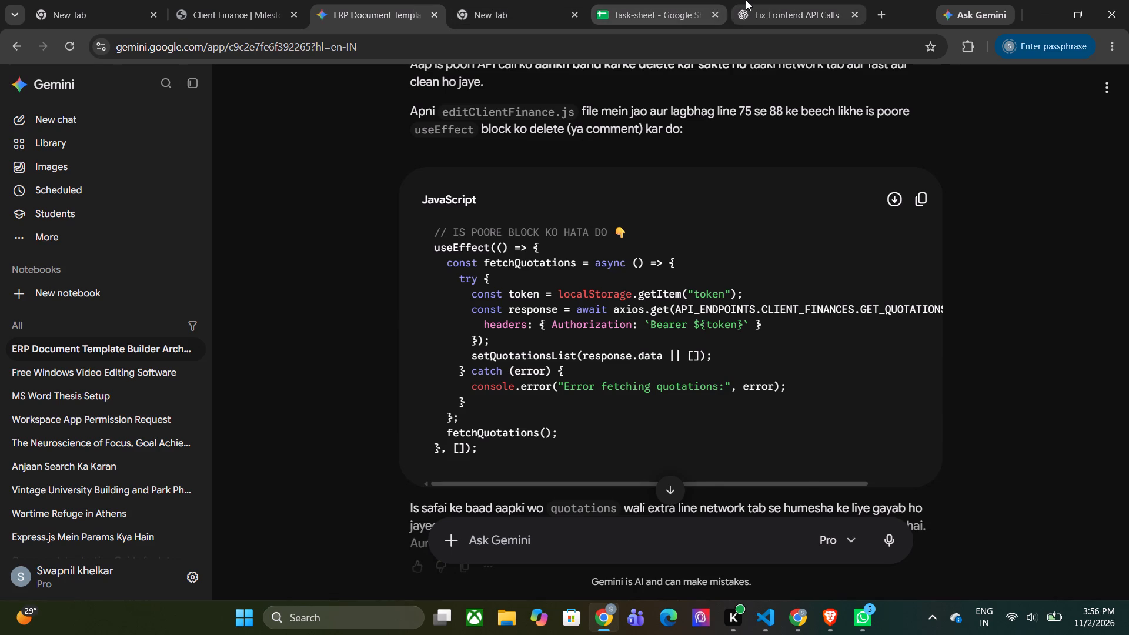
{"action": "left_click", "coordinate": [747, 0]}
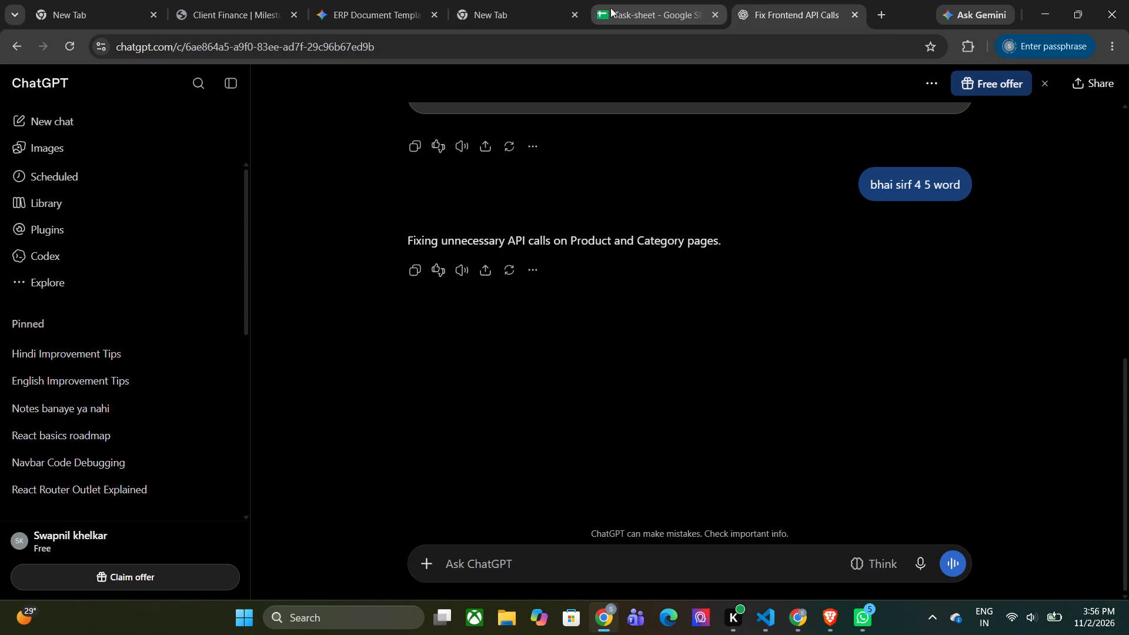
{"action": "left_click", "coordinate": [626, 16]}
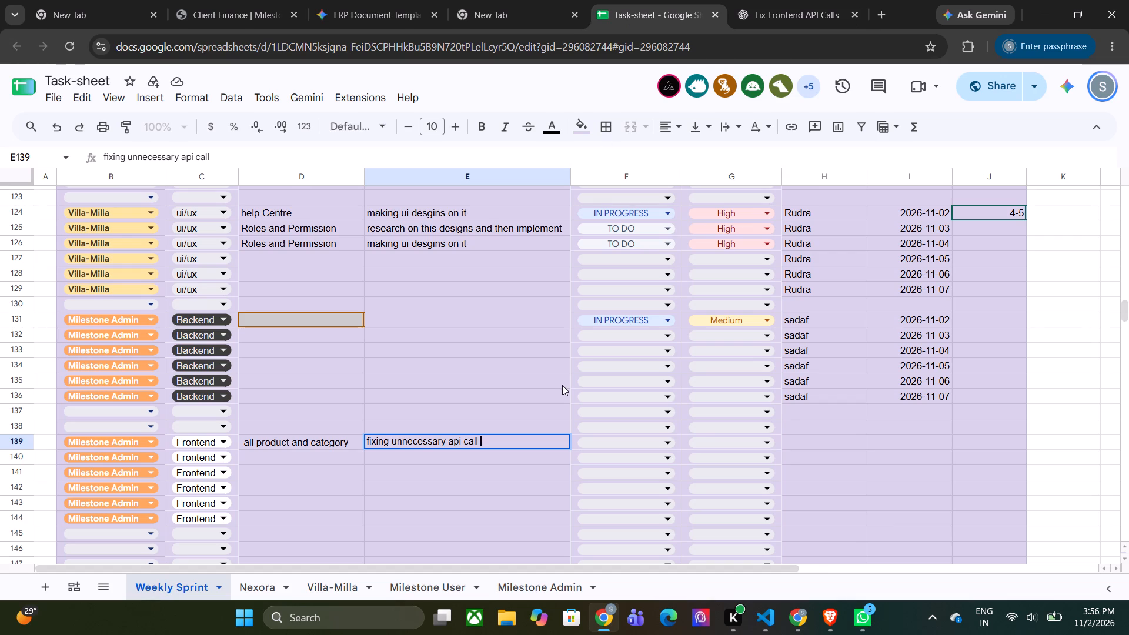
{"action": "key", "text": "o"}
{"action": "key", "text": "n"}
{"action": "key", "text": "BackSpace"}
{"action": "key", "text": "BackSpace"}
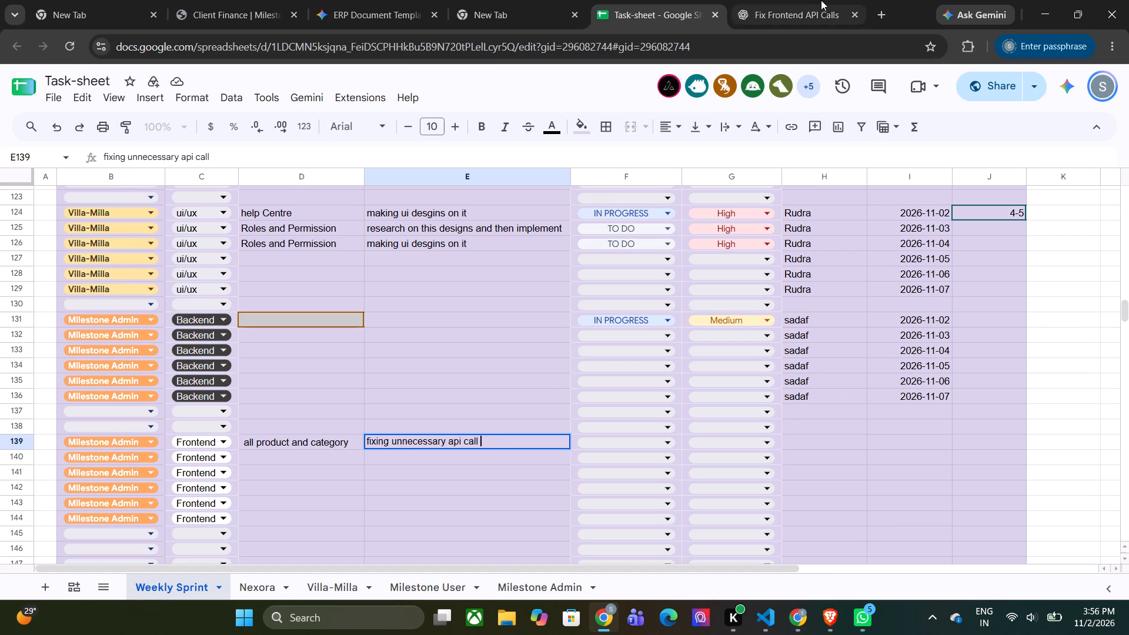
{"action": "left_click", "coordinate": [815, 1]}
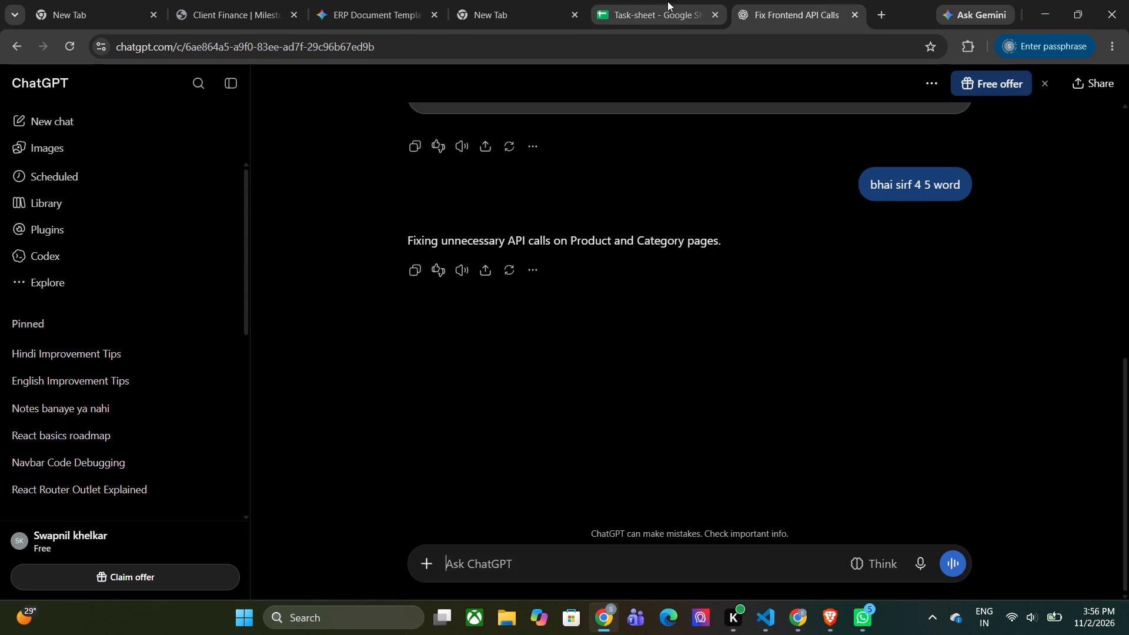
{"action": "left_click", "coordinate": [663, 2]}
{"action": "type", "text": "on product and category page"}
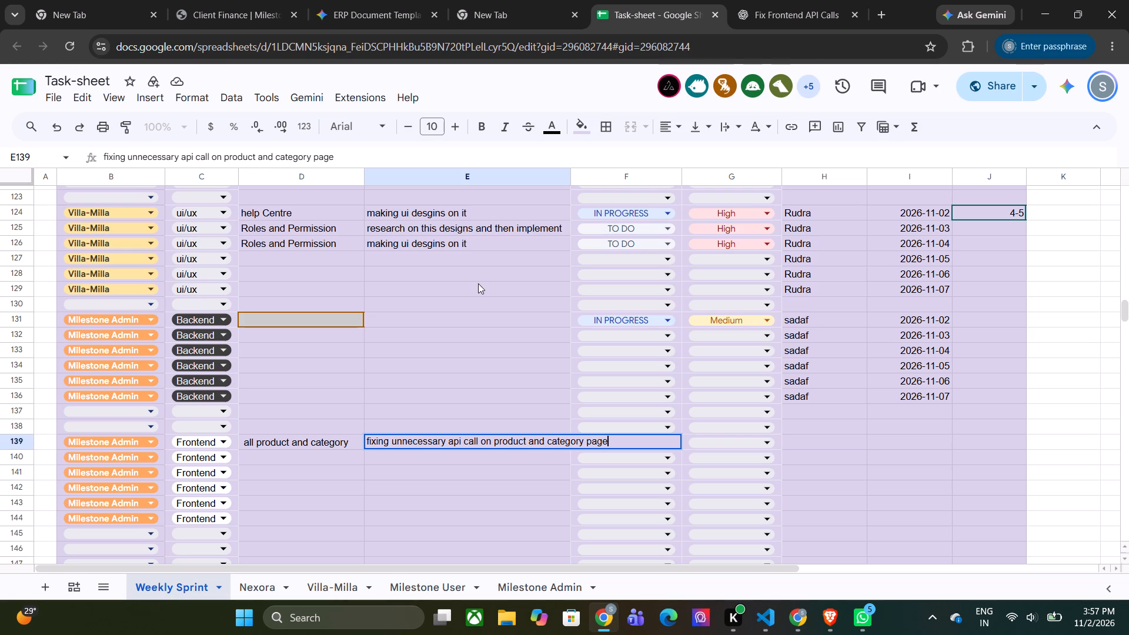
{"action": "key", "text": "Return"}
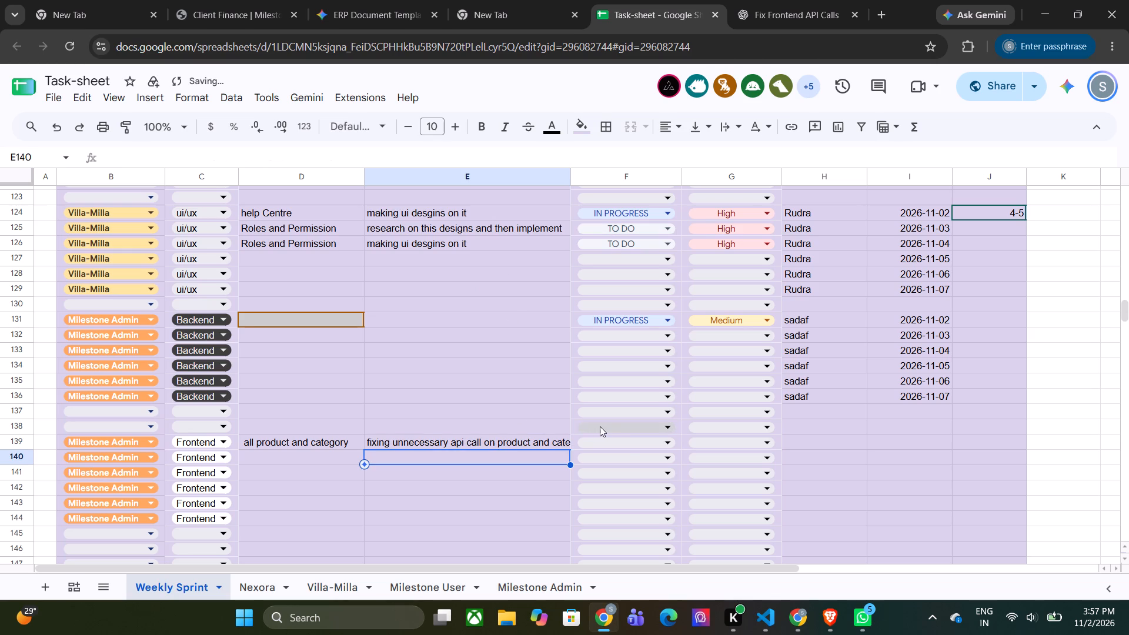
Set the row 139 status to IN PROGRESS and its priority to Medium.
{"action": "left_click", "coordinate": [630, 443]}
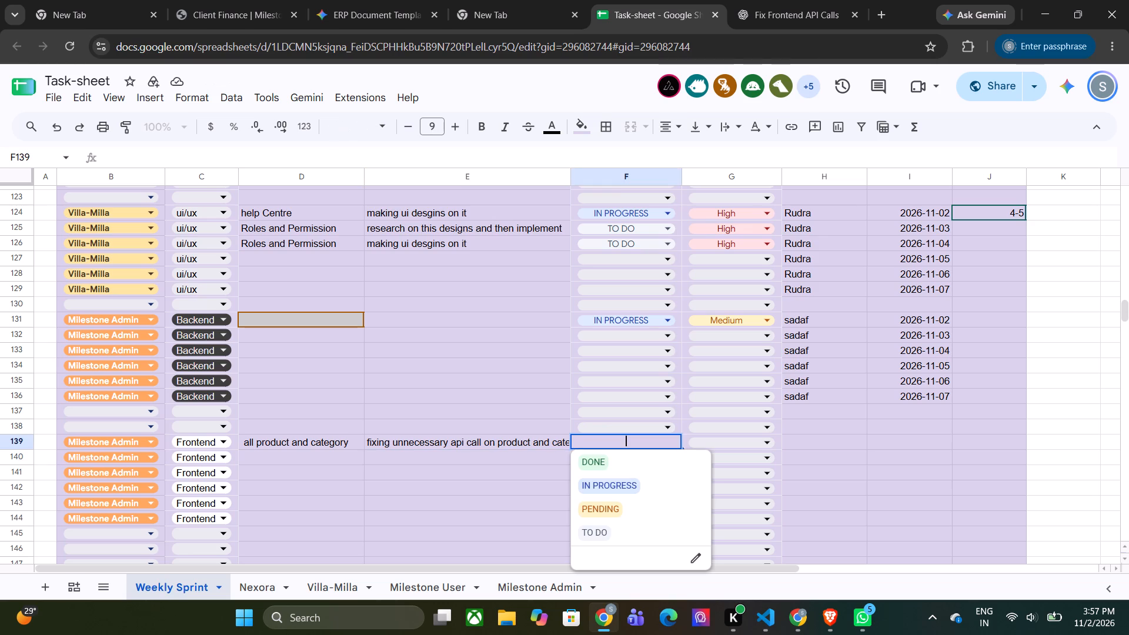
{"action": "left_click", "coordinate": [602, 477]}
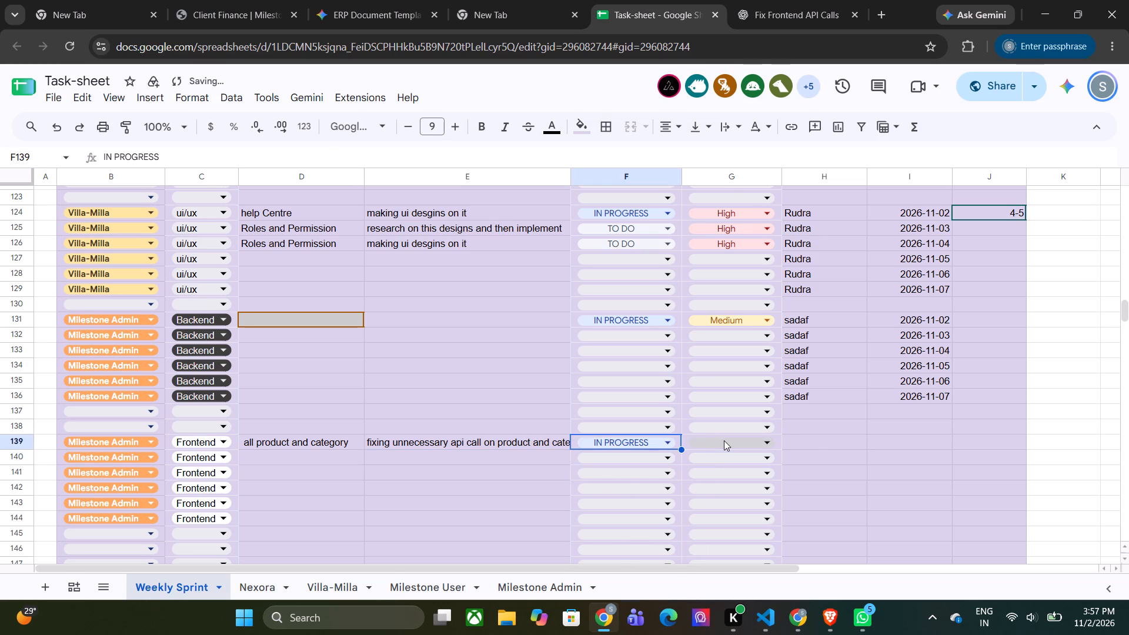
{"action": "left_click", "coordinate": [724, 440]}
{"action": "left_click", "coordinate": [709, 479]}
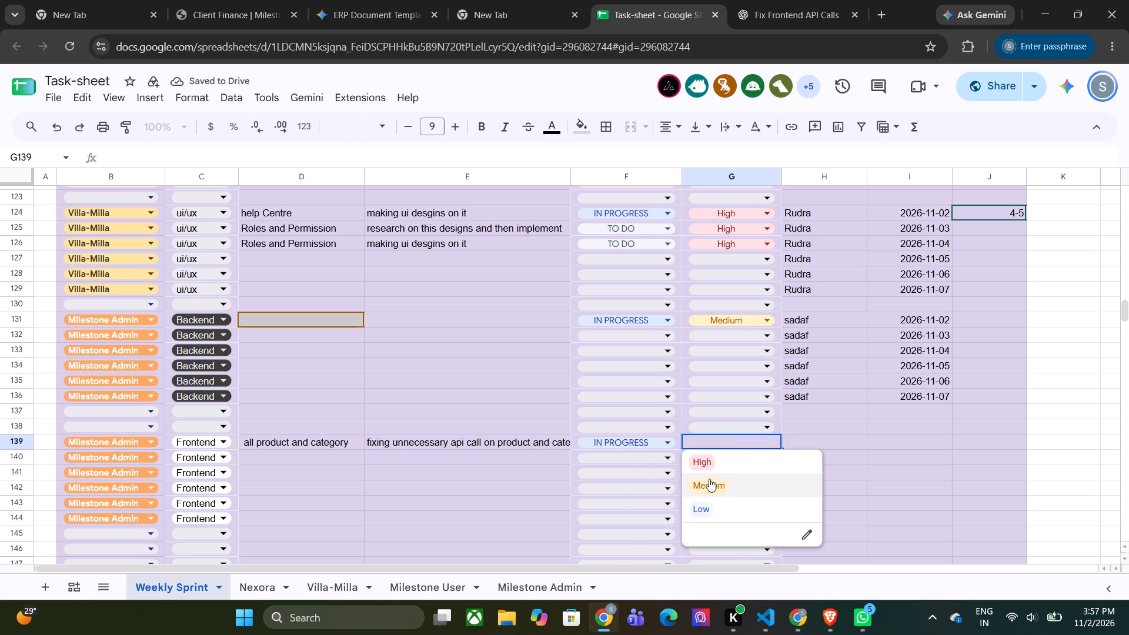
Enter "swapnil" as the assignee of row 139 in column H.
{"action": "left_click", "coordinate": [807, 432]}
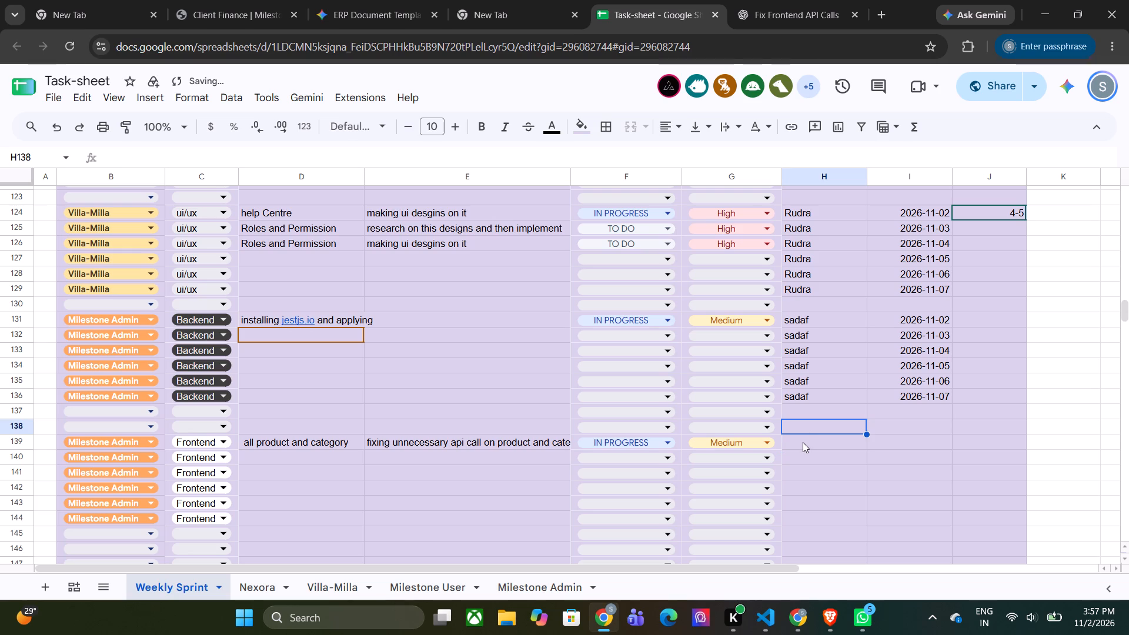
{"action": "left_click", "coordinate": [803, 442]}
{"action": "type", "text": "swa"}
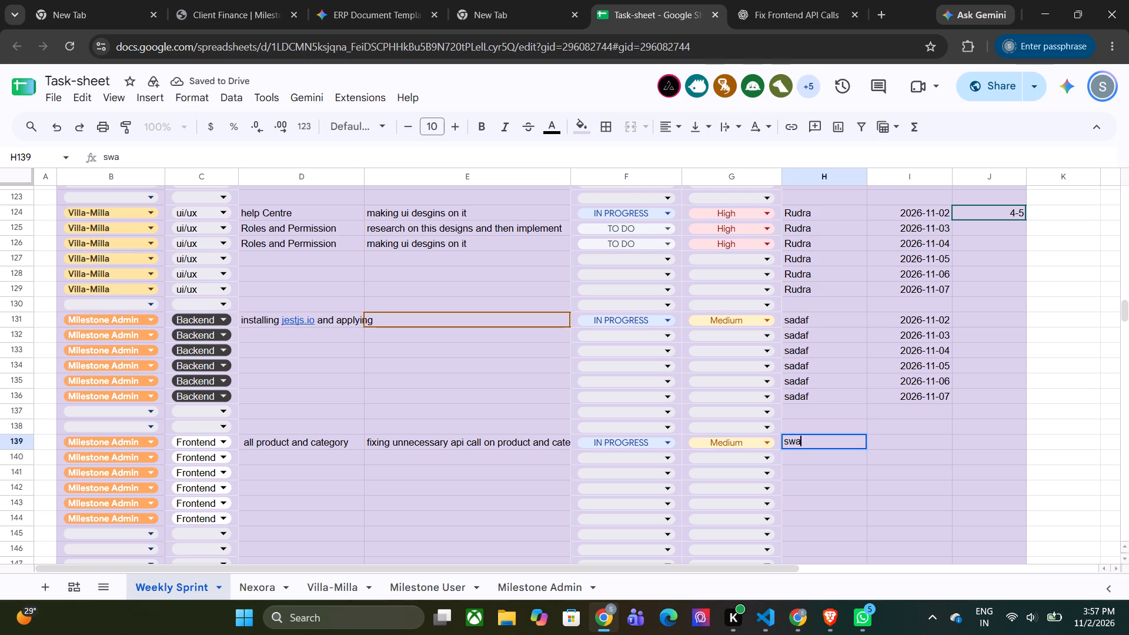
{"action": "type", "text": "pnil"}
Enter the date 2026-11-2 for row 139 in column I.
{"action": "left_click", "coordinate": [884, 442]}
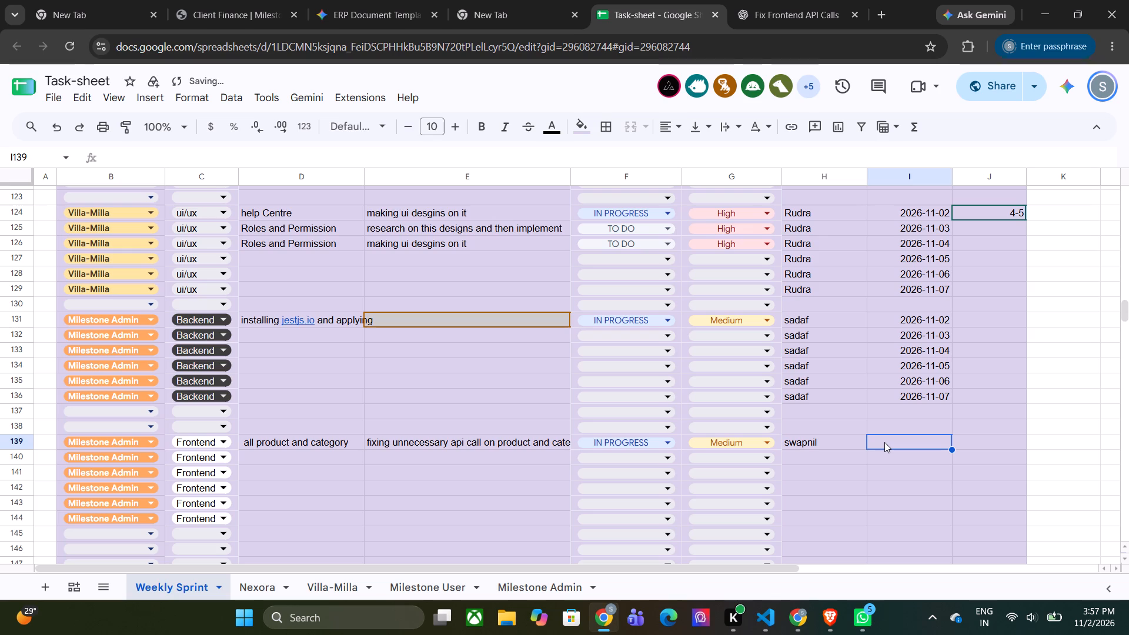
{"action": "key", "text": "2"}
{"action": "key", "text": "6"}
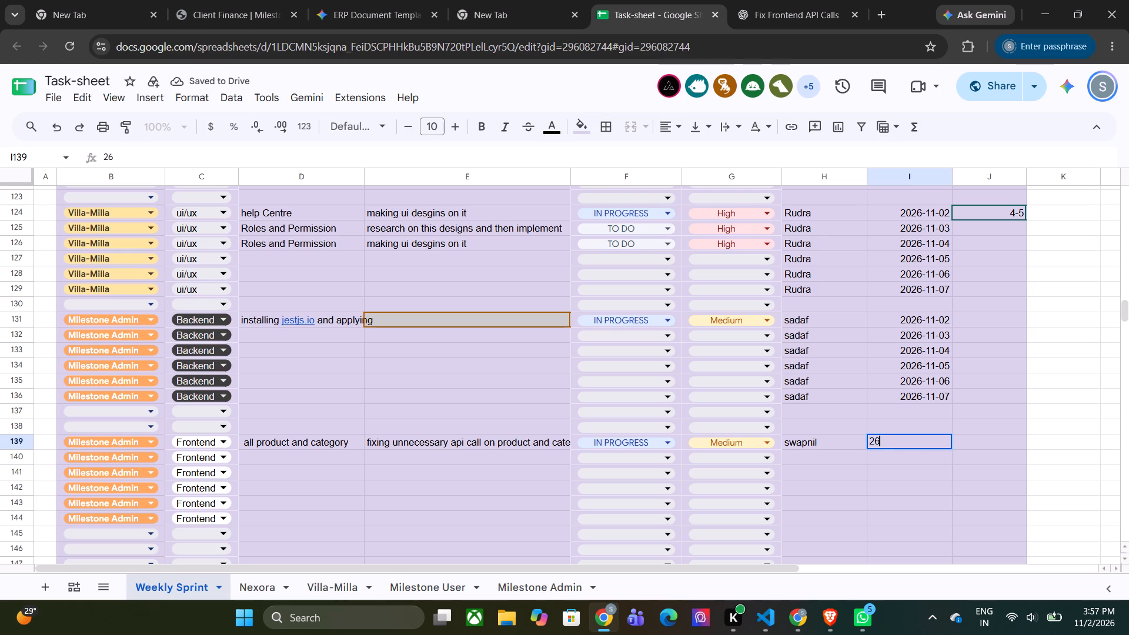
{"action": "key", "text": "BackSpace"}
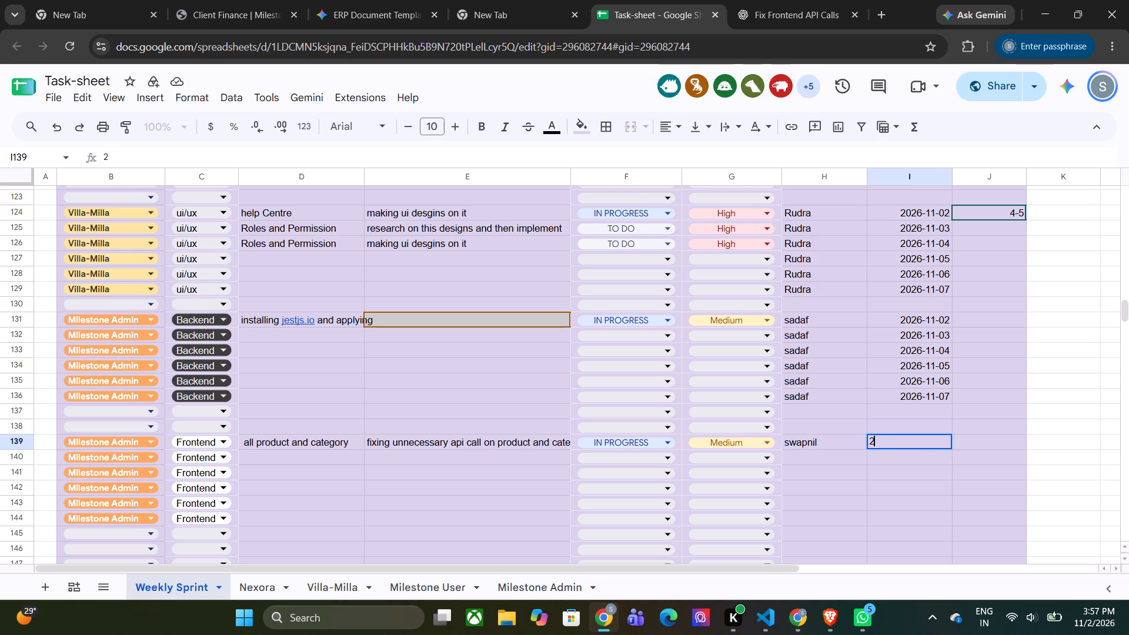
{"action": "key", "text": "0"}
{"action": "type", "text": "26"}
{"action": "type", "text": "-11"}
{"action": "key", "text": "minus"}
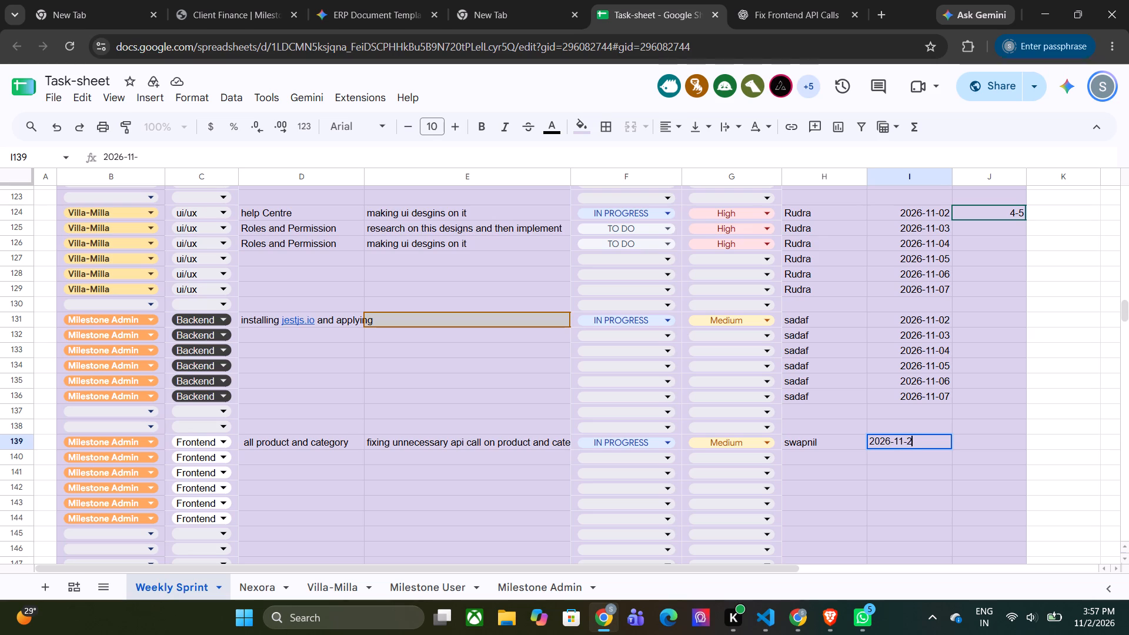
{"action": "key", "text": "2"}
{"action": "key", "text": "Return"}
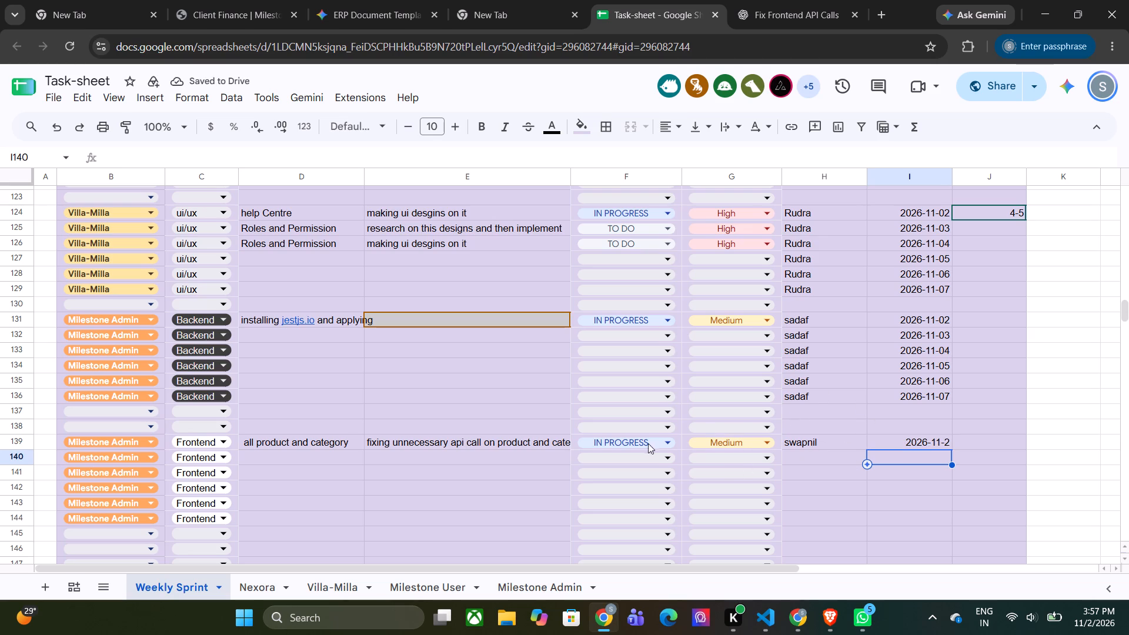
Enter the date 2026-11-3 for row 140 in column I and copy its text.
{"action": "type", "text": "20"}
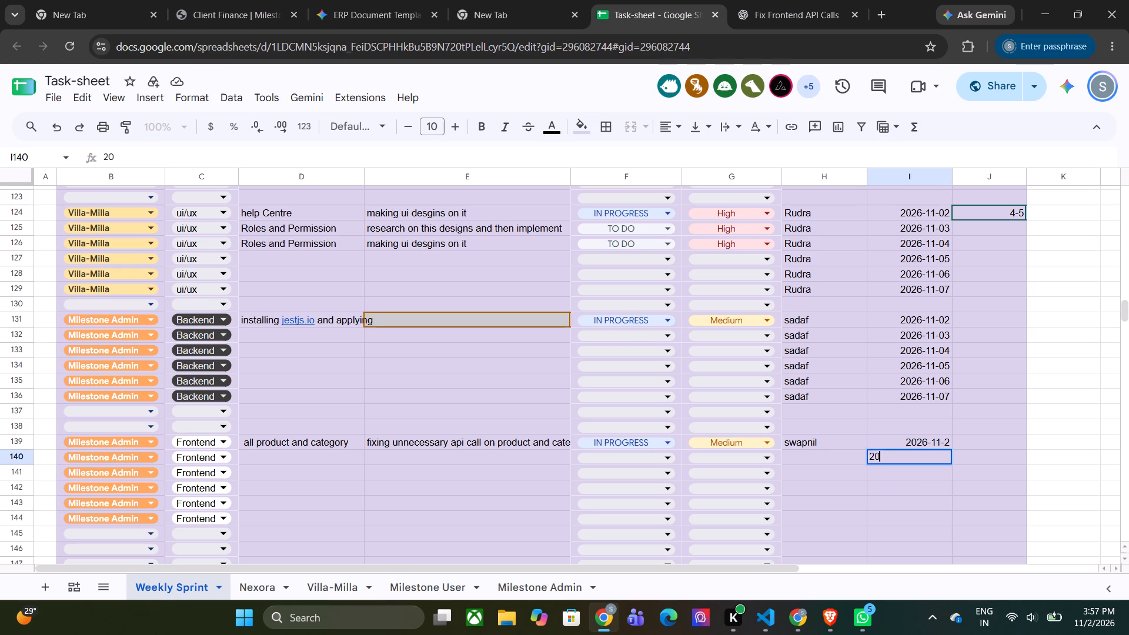
{"action": "key", "text": "2"}
{"action": "key", "text": "6"}
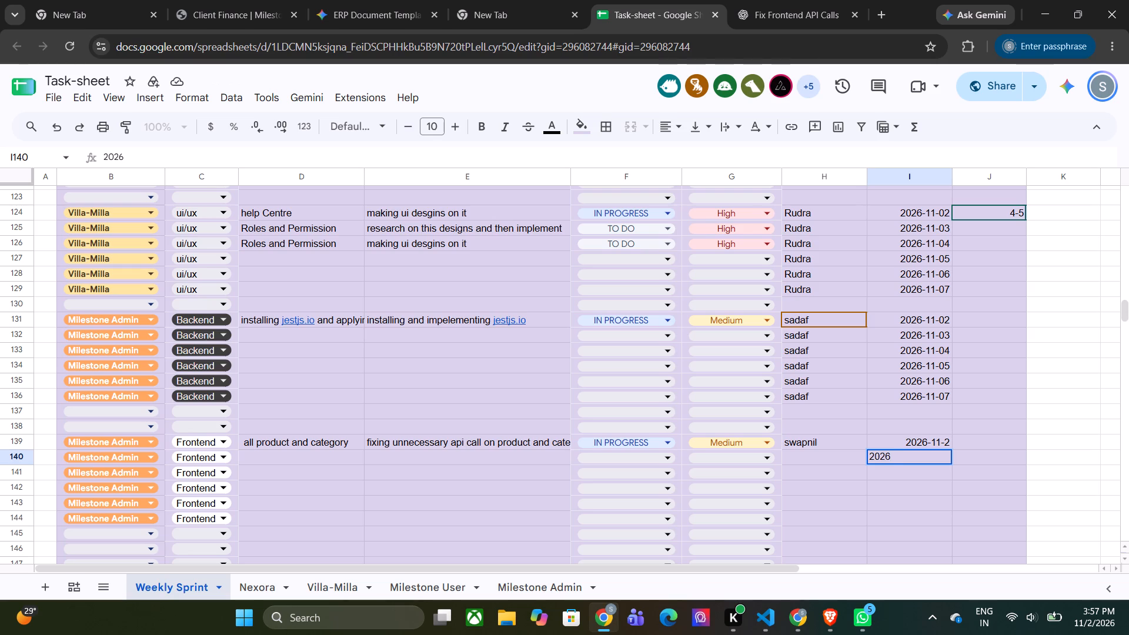
{"action": "key", "text": "minus"}
{"action": "type", "text": "11"}
{"action": "type", "text": "-3"}
{"action": "key", "text": "ctrl+a"}
{"action": "key", "text": "ctrl+c"}
{"action": "key", "text": "Return"}
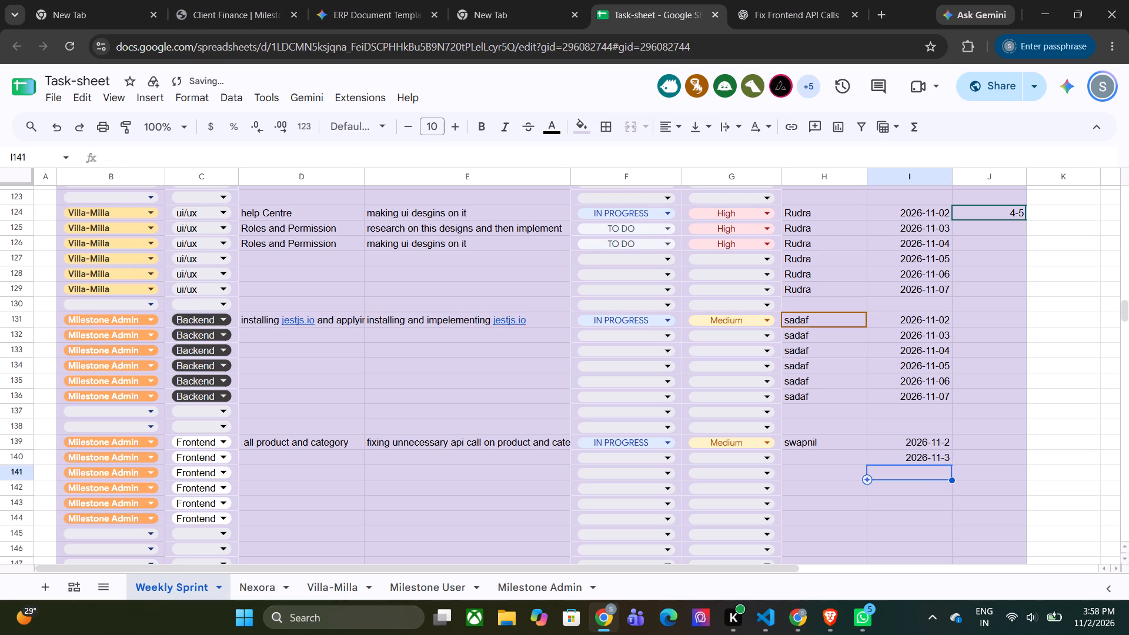
Paste the copied date into row 141 of column I and change it to November 4, 2026.
{"action": "key", "text": "ctrl+v"}
{"action": "key", "text": "Return"}
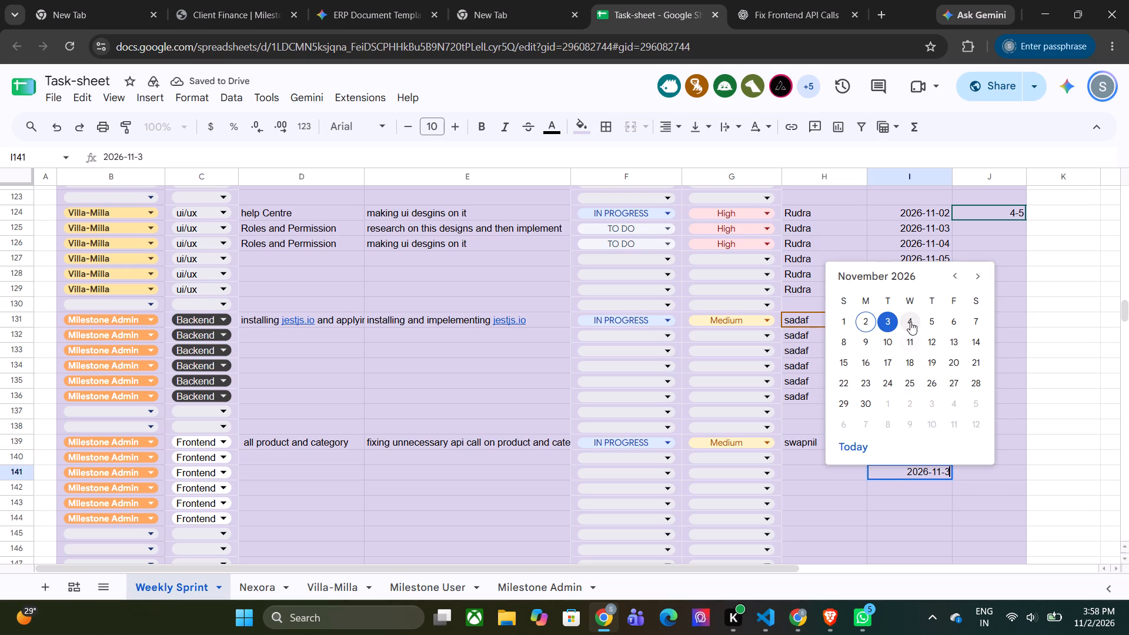
{"action": "left_click", "coordinate": [910, 322]}
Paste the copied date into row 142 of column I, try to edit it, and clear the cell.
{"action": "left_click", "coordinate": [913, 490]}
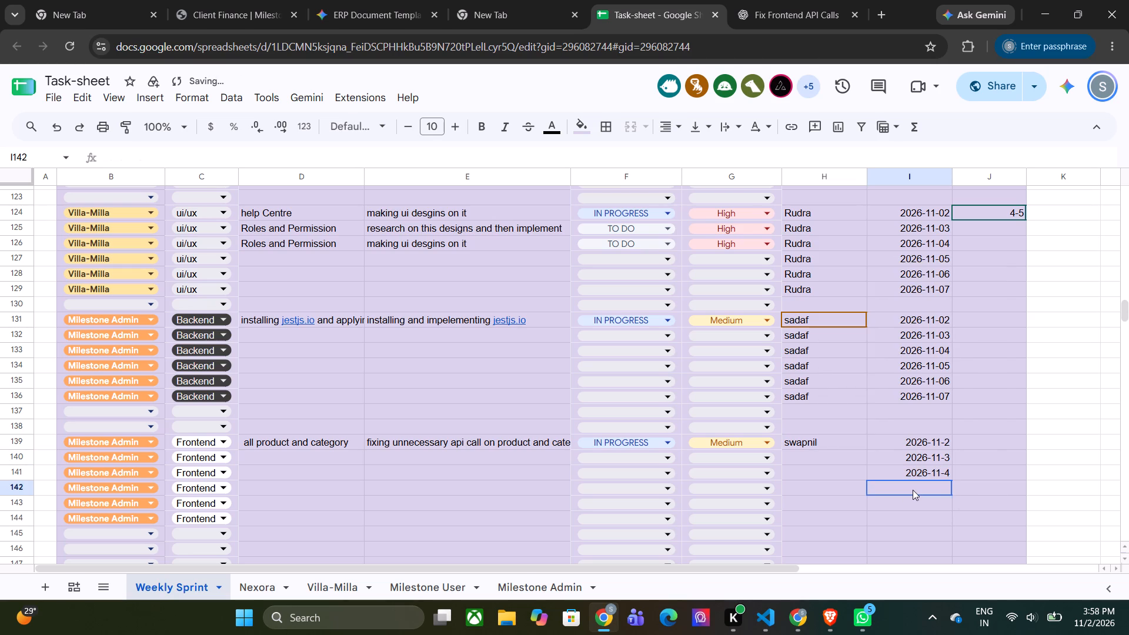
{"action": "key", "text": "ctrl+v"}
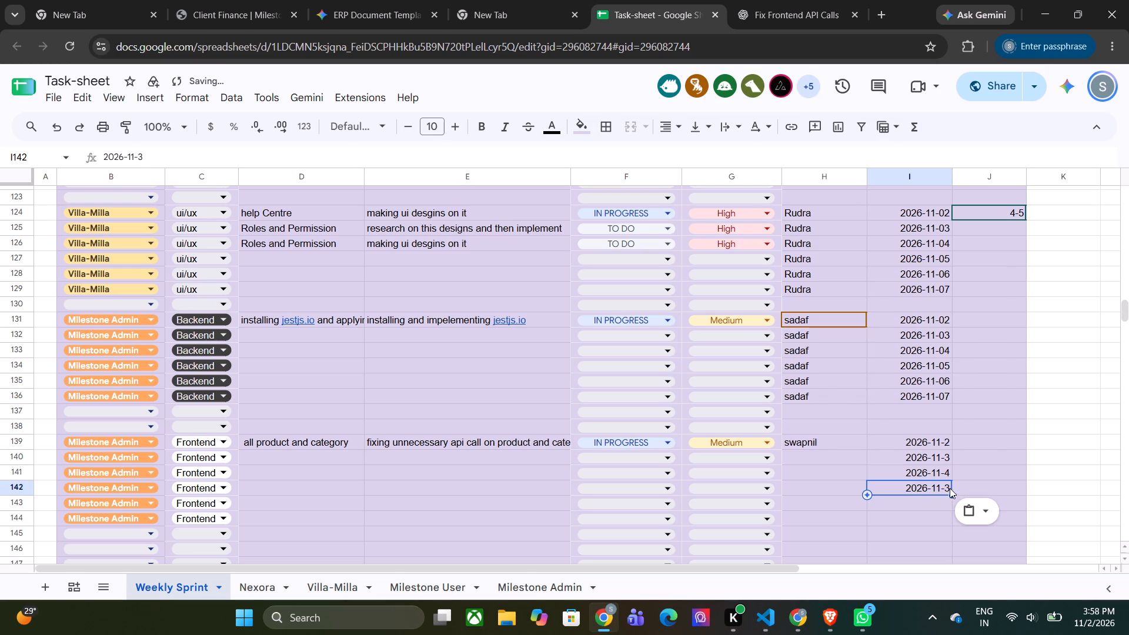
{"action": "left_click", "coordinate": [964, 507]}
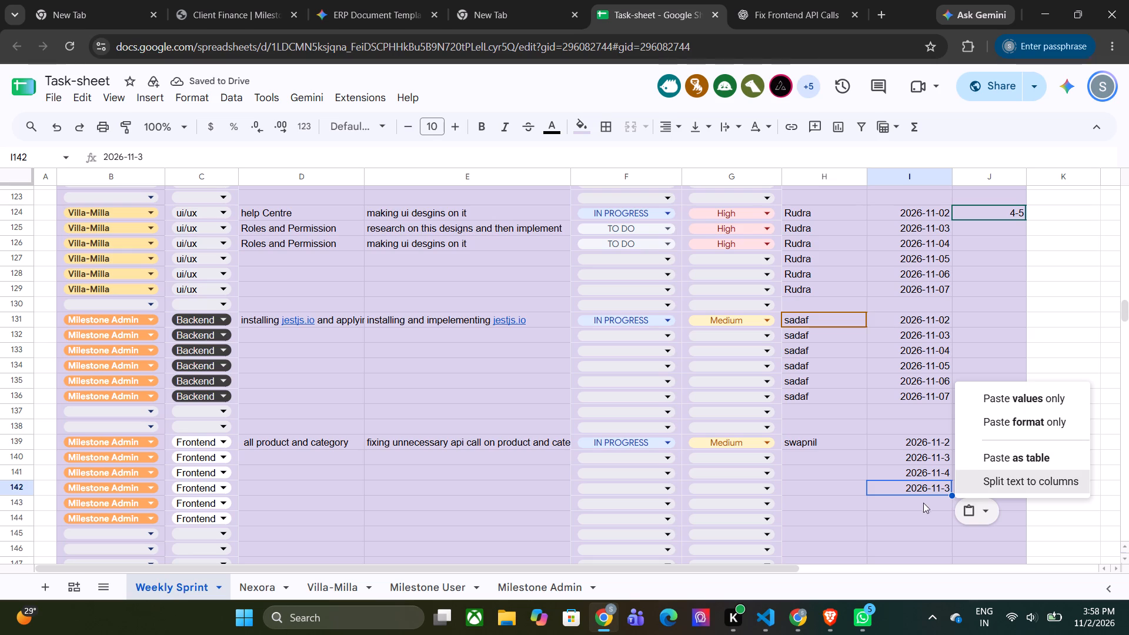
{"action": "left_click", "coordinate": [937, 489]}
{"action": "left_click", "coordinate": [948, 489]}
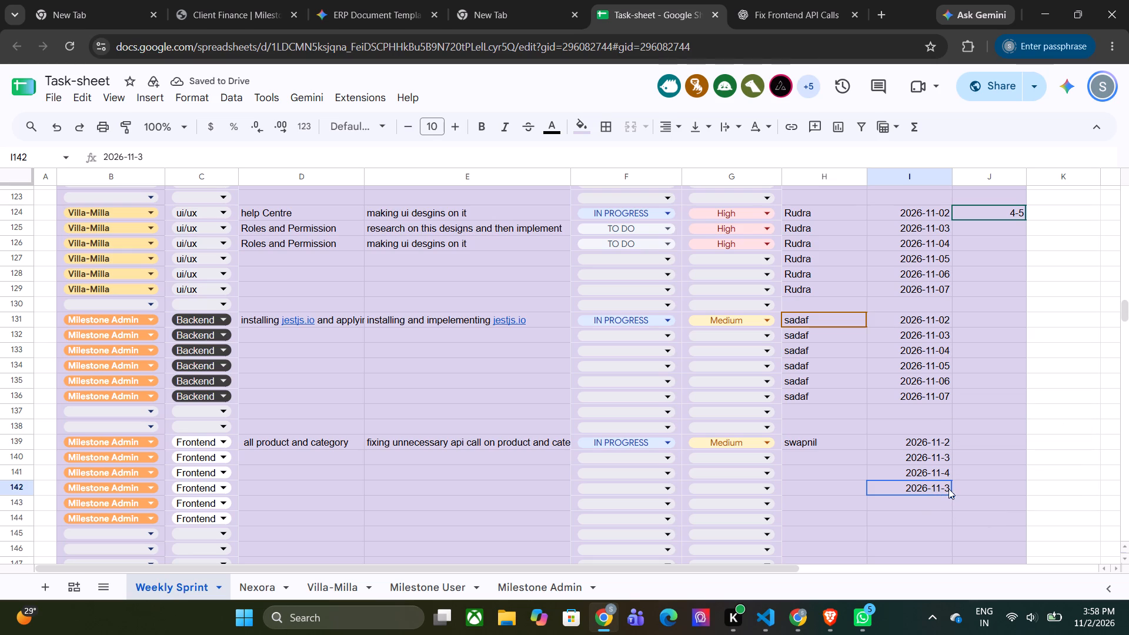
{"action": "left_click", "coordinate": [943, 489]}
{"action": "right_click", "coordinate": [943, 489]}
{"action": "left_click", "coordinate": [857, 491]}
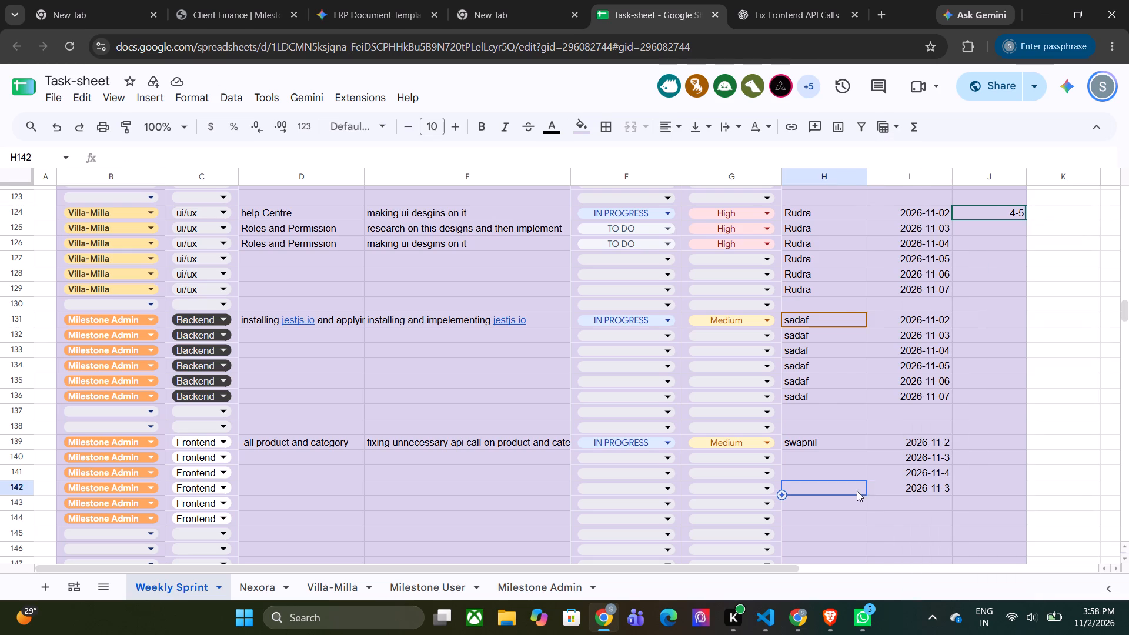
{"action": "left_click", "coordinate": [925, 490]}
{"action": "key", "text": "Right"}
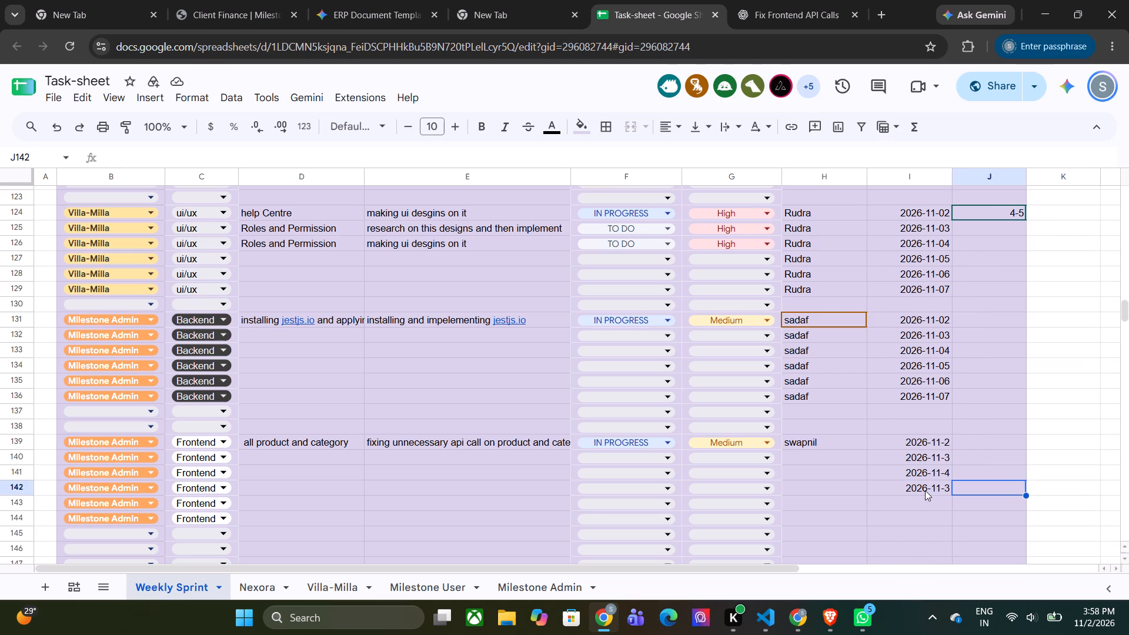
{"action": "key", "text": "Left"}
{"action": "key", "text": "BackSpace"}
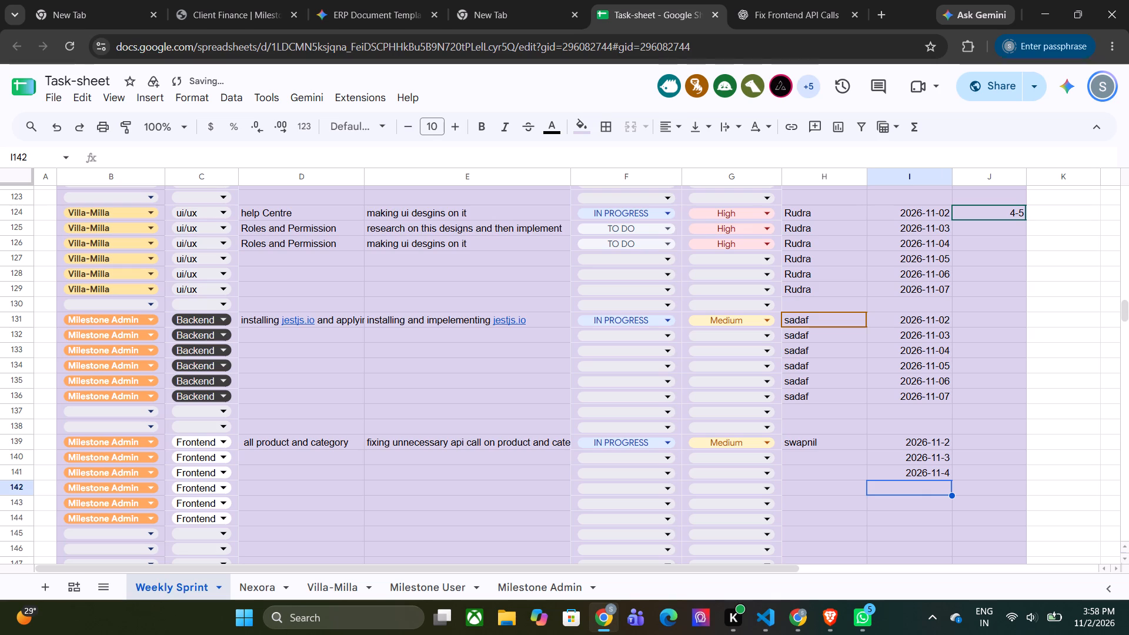
Enter the date 2026-11-5 for row 142 in column I.
{"action": "type", "text": "26"}
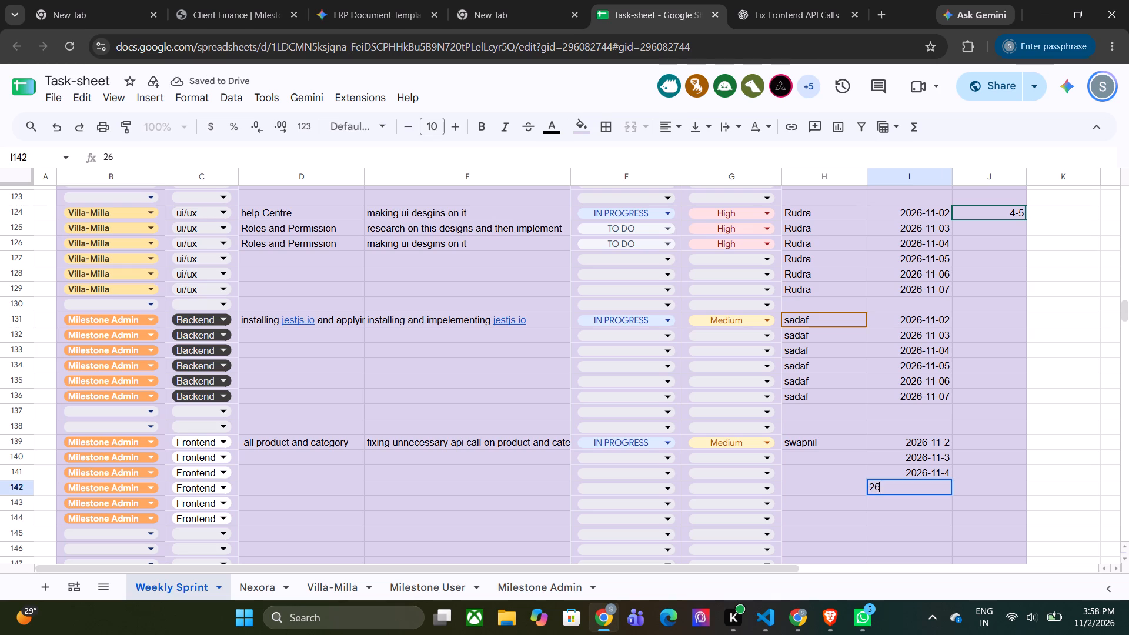
{"action": "key", "text": "BackSpace"}
{"action": "key", "text": "0"}
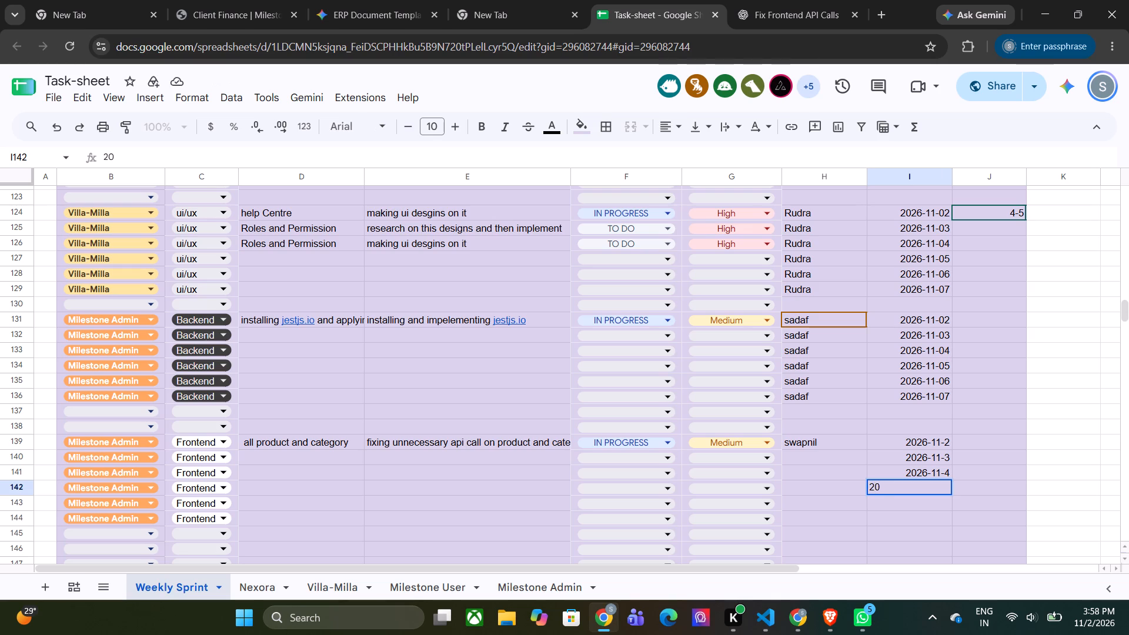
{"action": "type", "text": "26"}
{"action": "type", "text": "-11"}
{"action": "type", "text": "-5"}
{"action": "key", "text": "Return"}
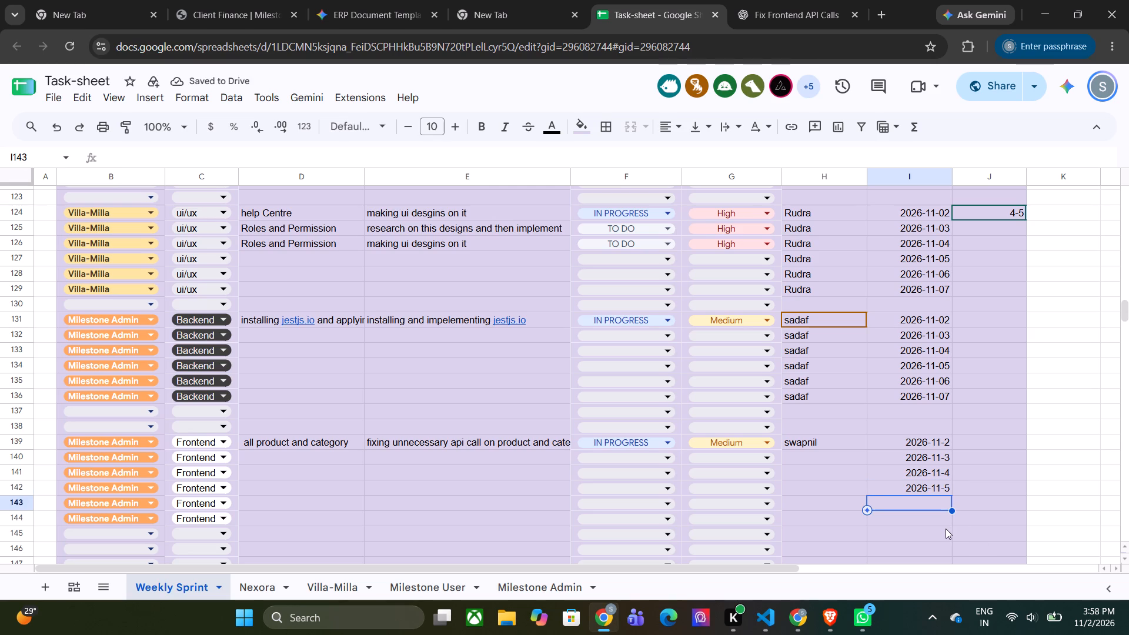
Enter the date 2026-11-6 for row 143 in column I.
{"action": "key", "text": "2"}
{"action": "key", "text": "6"}
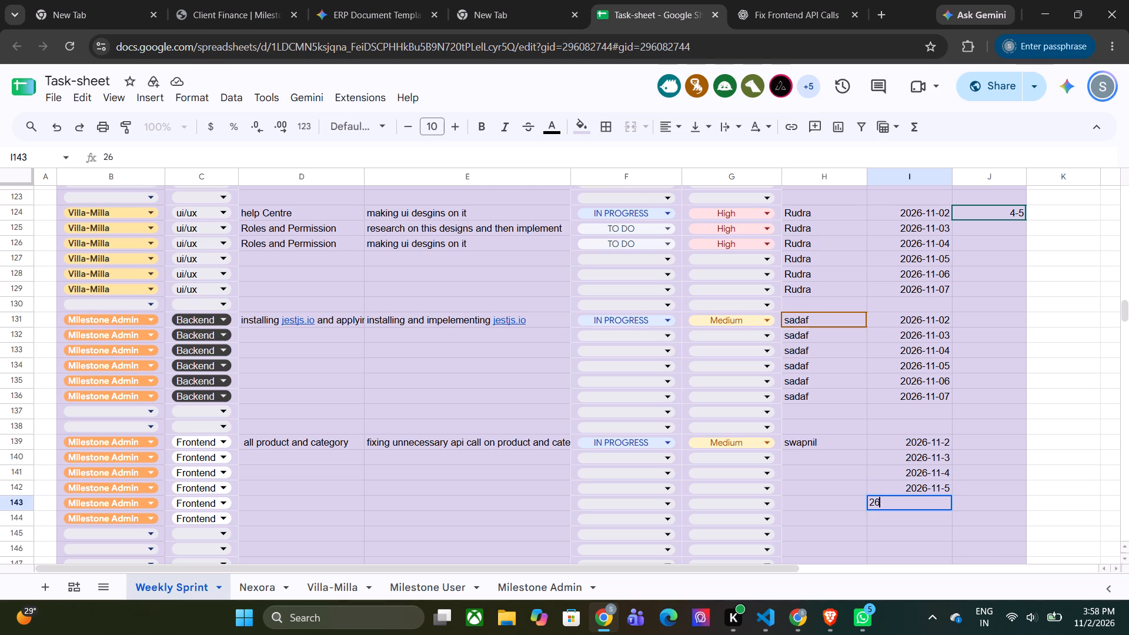
{"action": "key", "text": "BackSpace"}
{"action": "type", "text": "026"}
{"action": "key", "text": "minus"}
{"action": "type", "text": "11"}
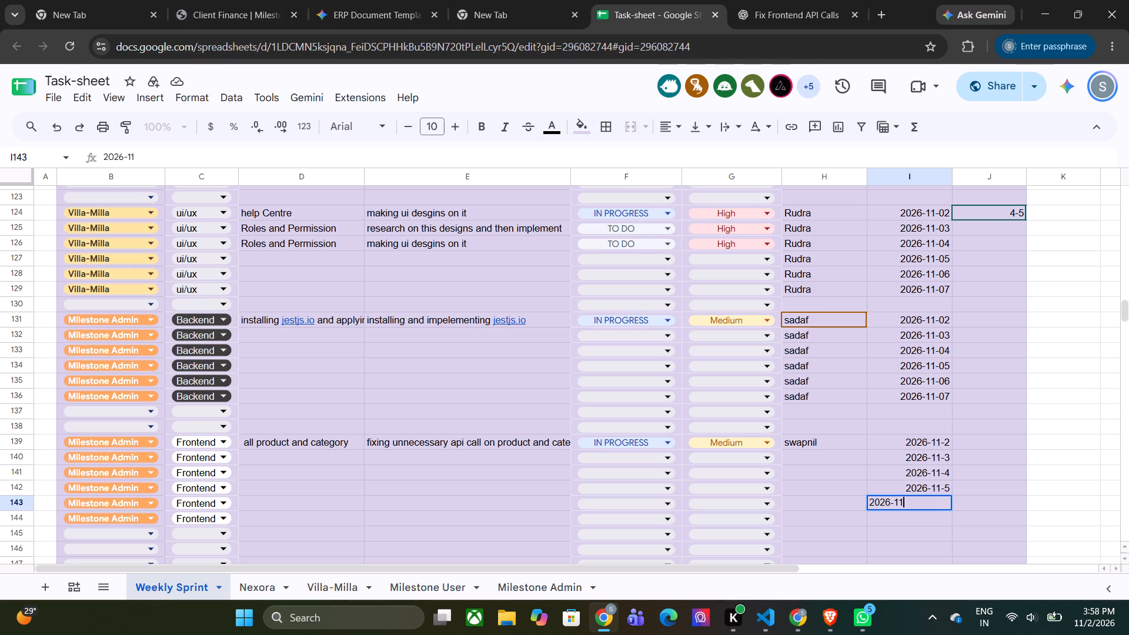
{"action": "type", "text": "-6"}
{"action": "key", "text": "Return"}
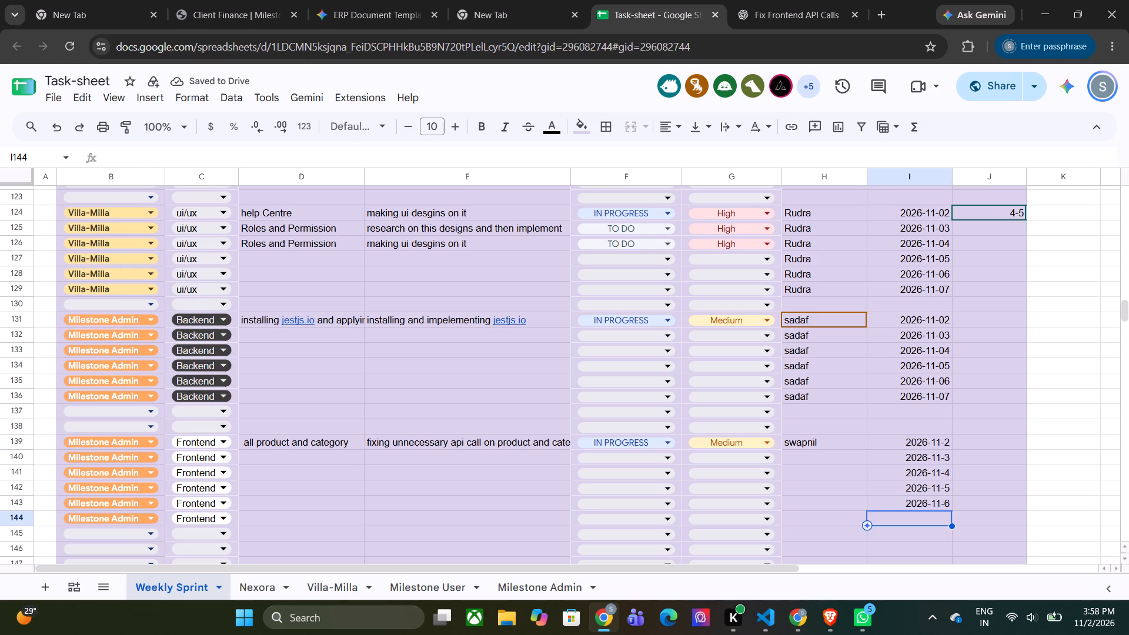
Begin entering the date for row 144 in column I, starting with 26-11-.
{"action": "key", "text": "2"}
{"action": "key", "text": "6"}
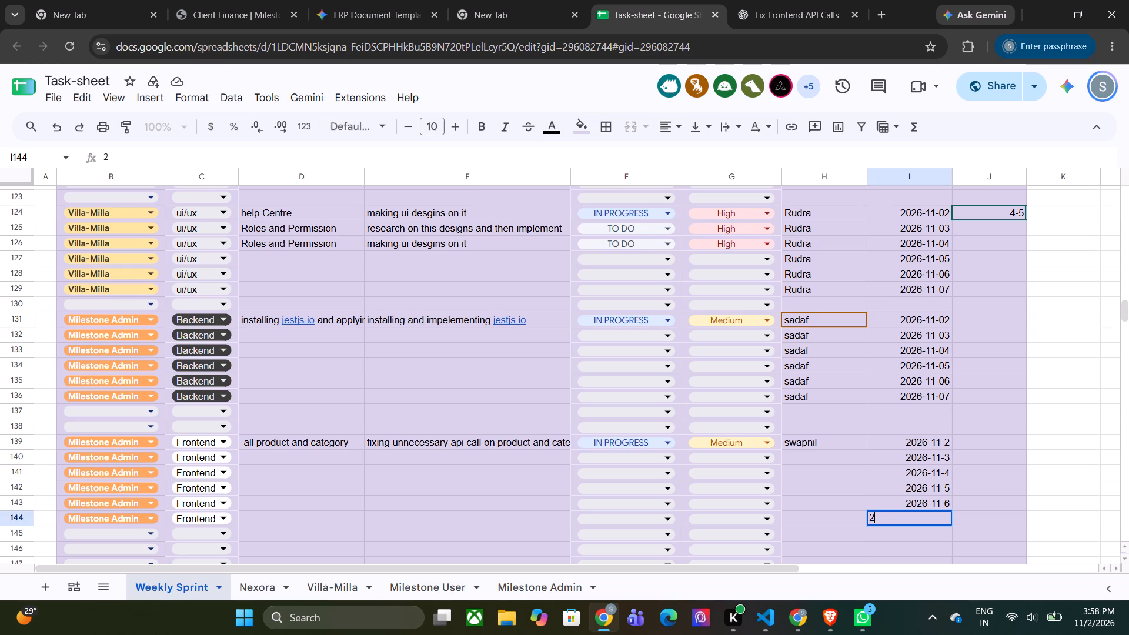
{"action": "key", "text": "BackSpace"}
{"action": "type", "text": "6-11-"}
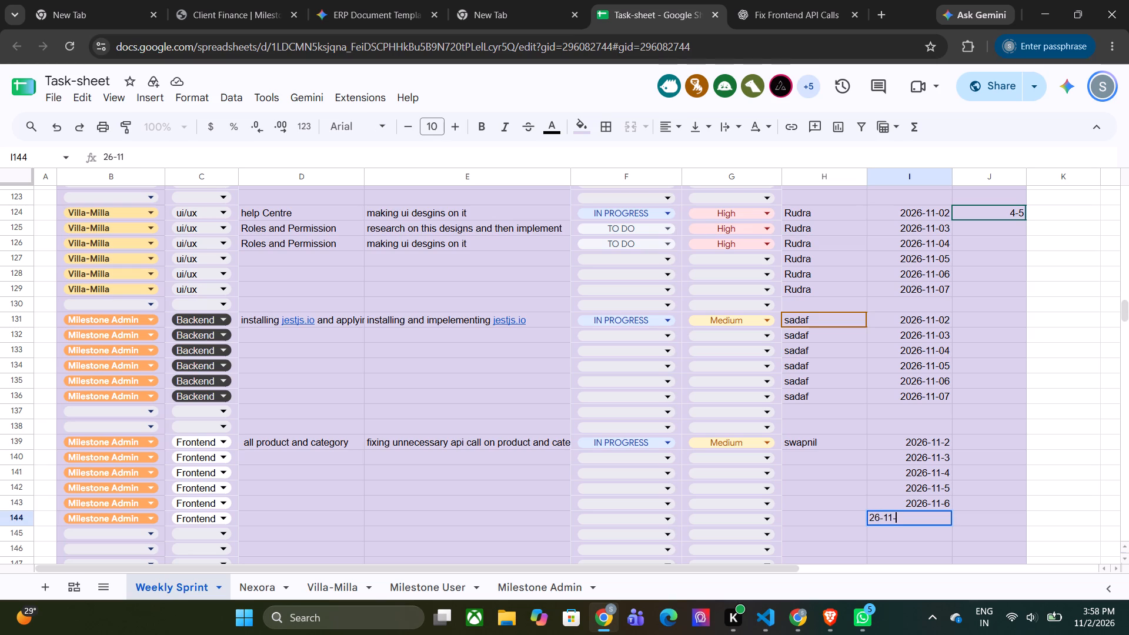
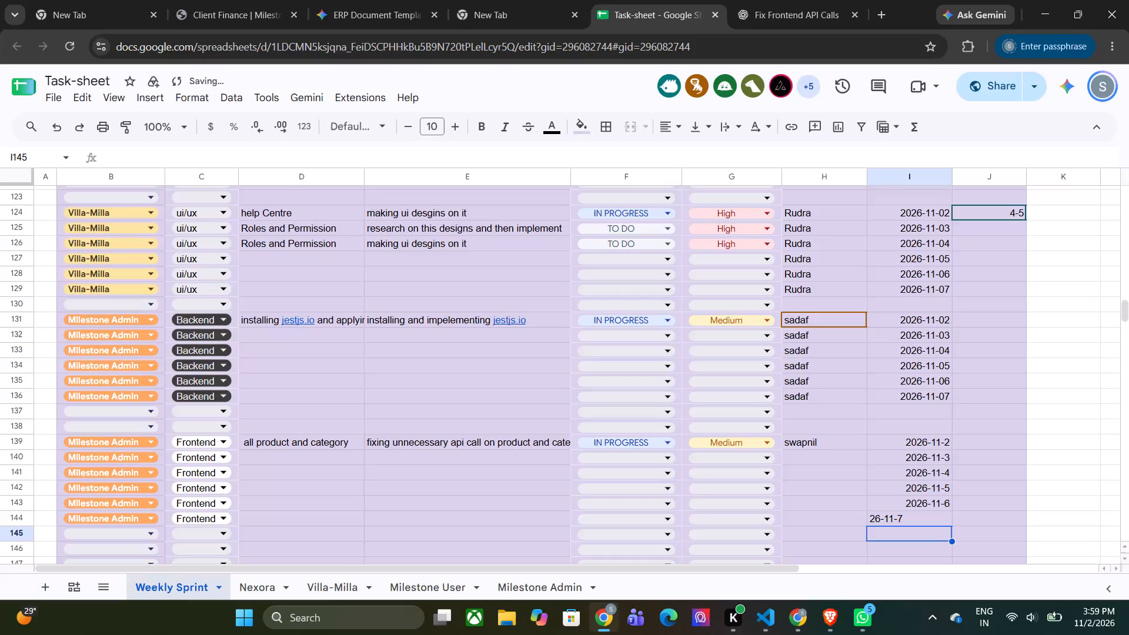
Re-enter the date for row 144 in column I as 2026-11-7.
{"action": "left_click", "coordinate": [916, 518]}
{"action": "key", "text": "BackSpace"}
{"action": "type", "text": "202"}
{"action": "key", "text": "6"}
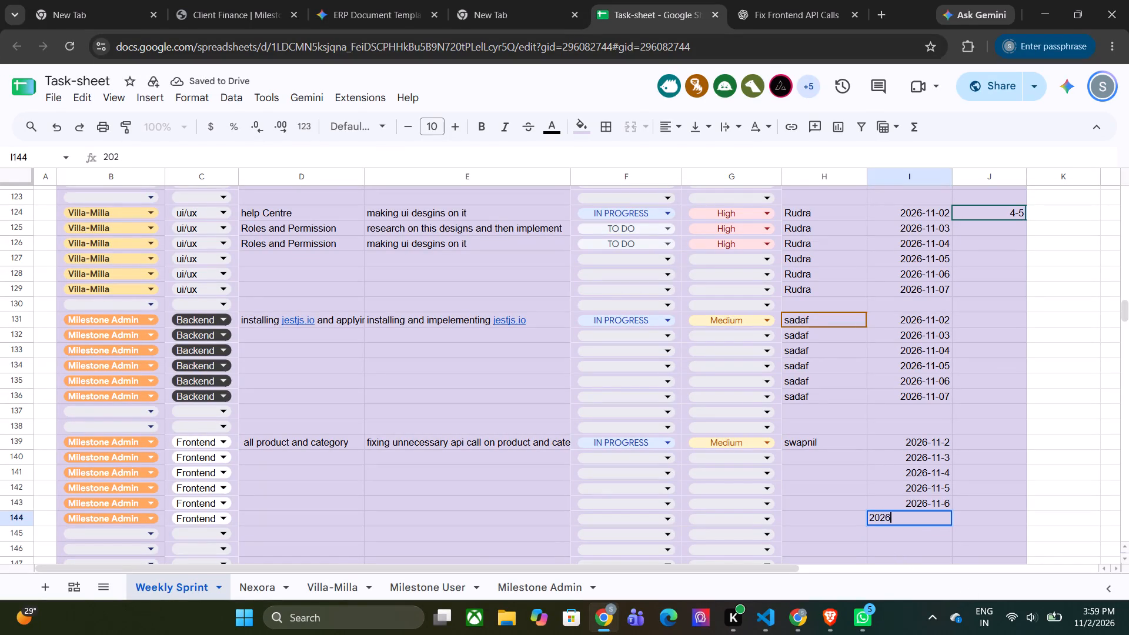
{"action": "type", "text": "-11-"}
{"action": "key", "text": "7"}
{"action": "key", "text": "Return"}
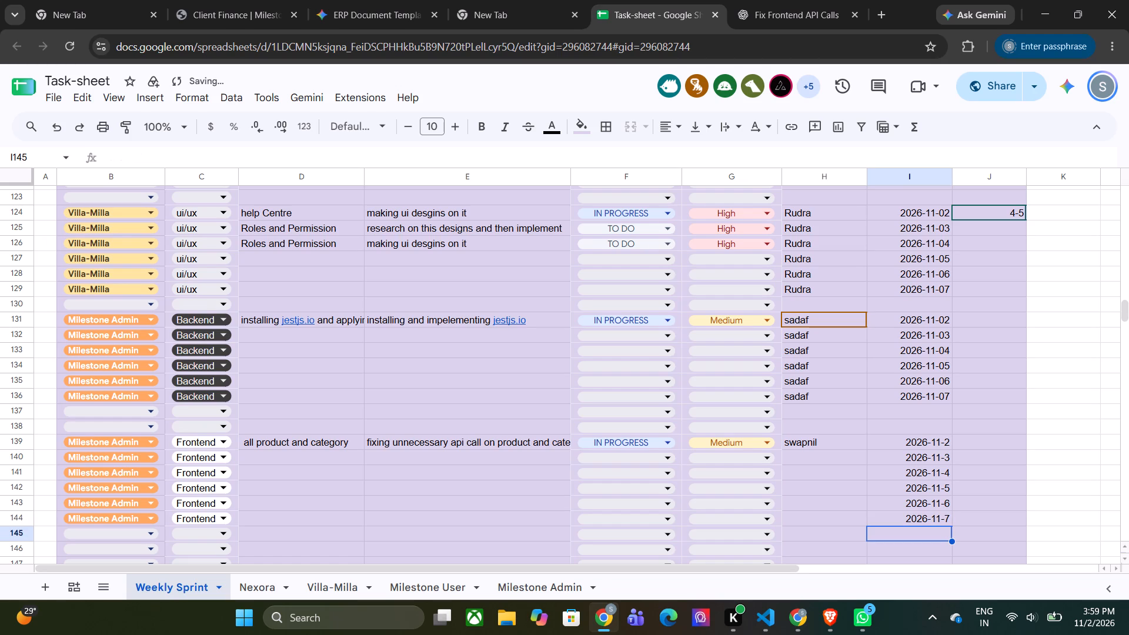
Set the status to PENDING and the priority to Medium for rows 140 and 141.
{"action": "scroll", "coordinate": [716, 489], "scroll_direction": "right", "scroll_amount": 1}
{"action": "left_click", "coordinate": [613, 461]}
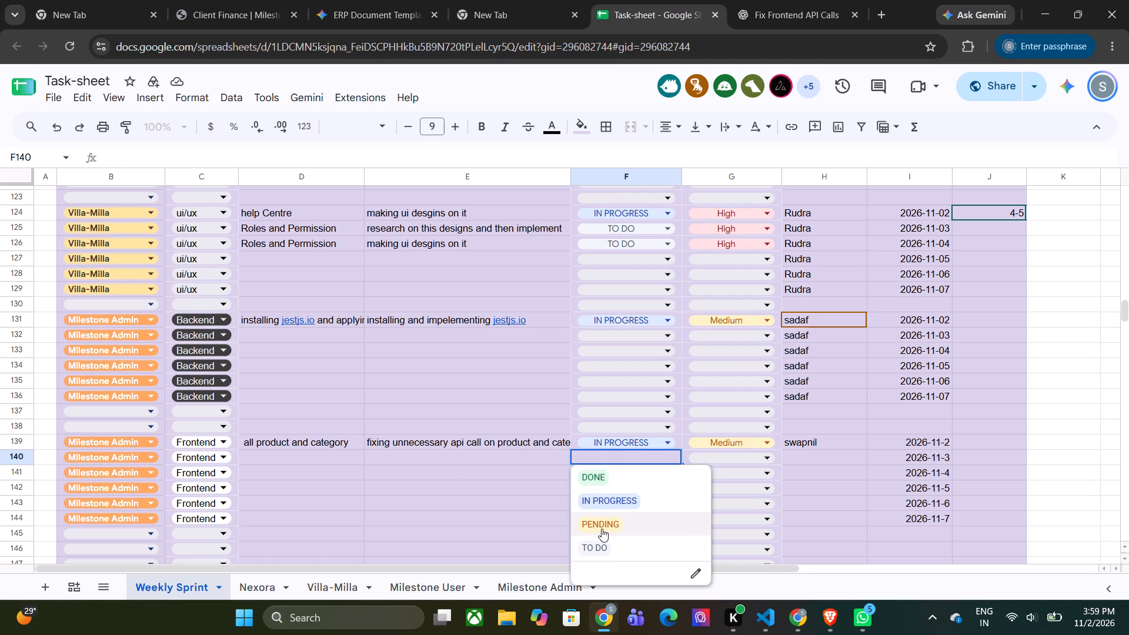
{"action": "left_click", "coordinate": [602, 529]}
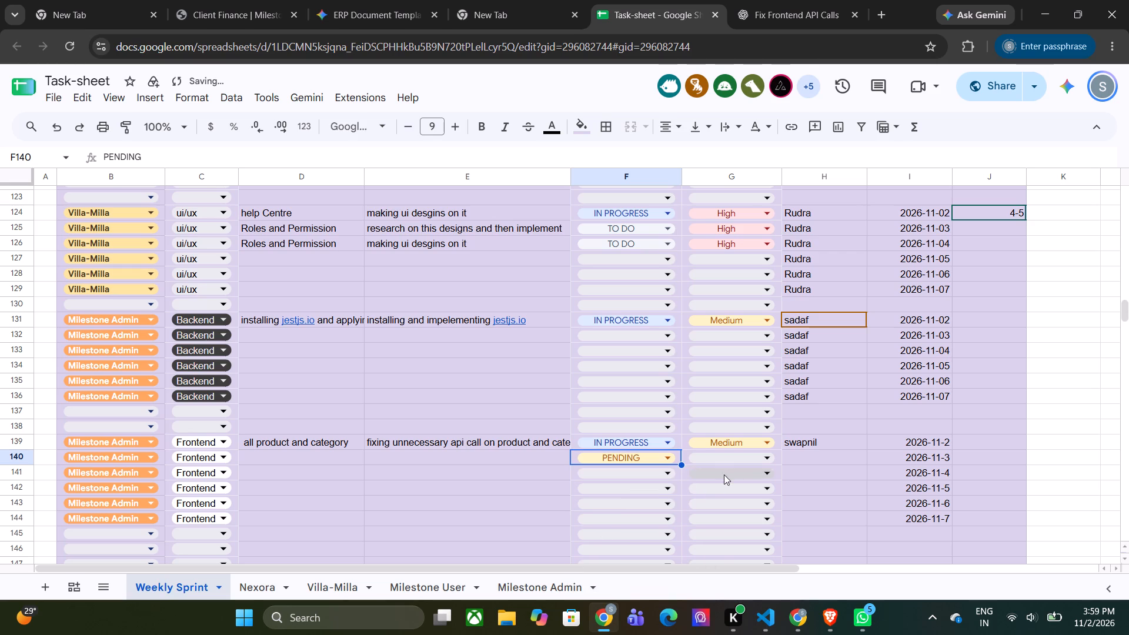
{"action": "left_click", "coordinate": [749, 456]}
{"action": "left_click", "coordinate": [708, 498]}
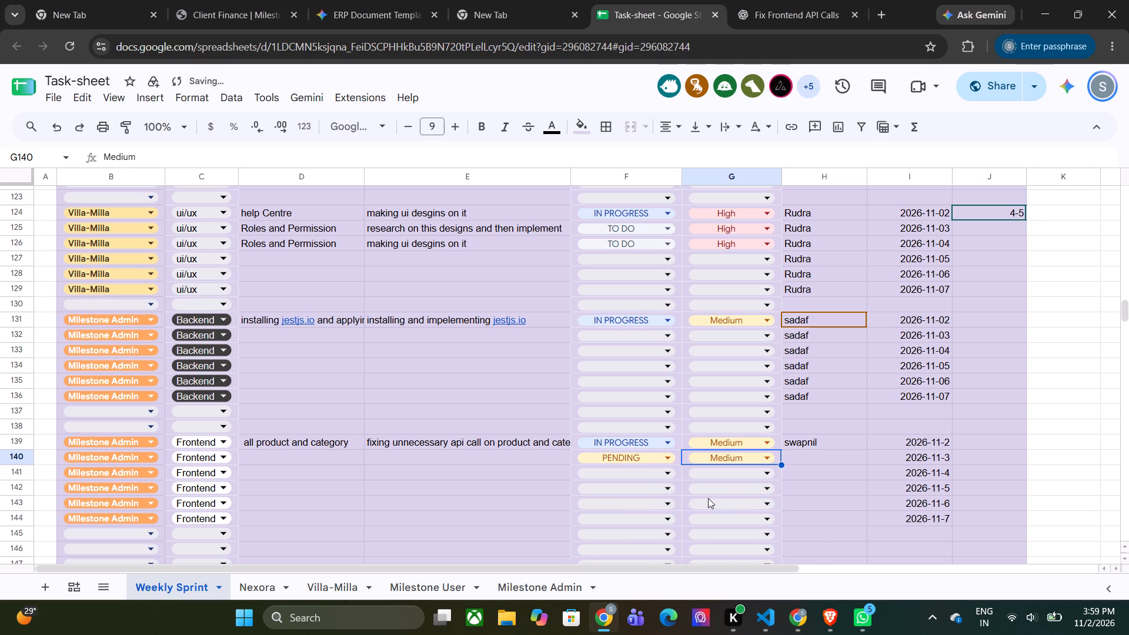
{"action": "left_click", "coordinate": [659, 474]}
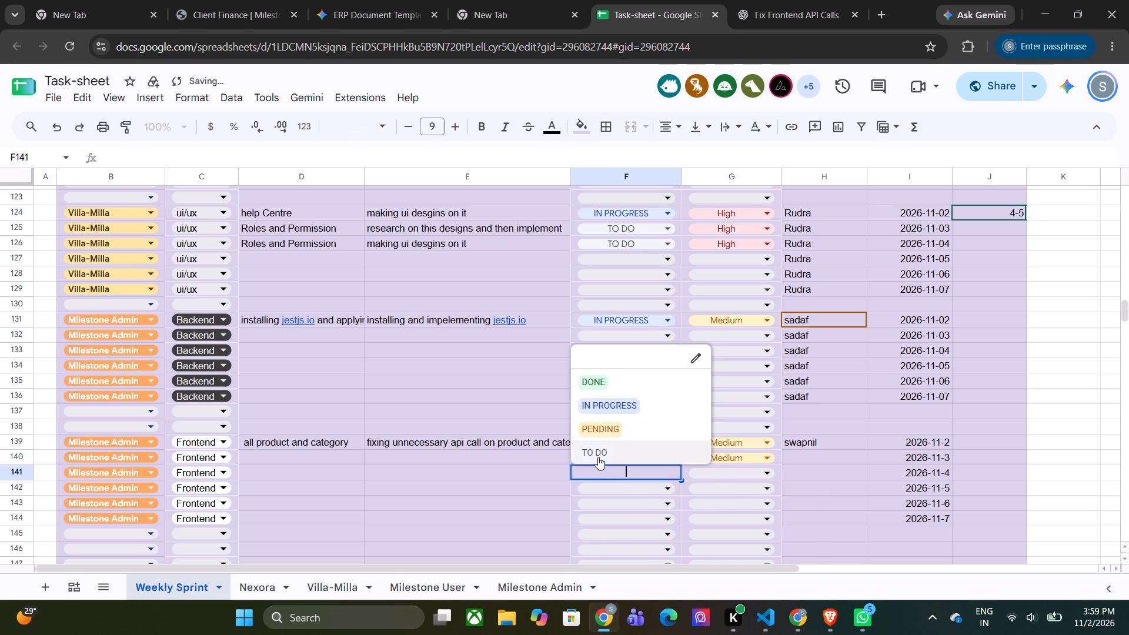
{"action": "left_click", "coordinate": [597, 436]}
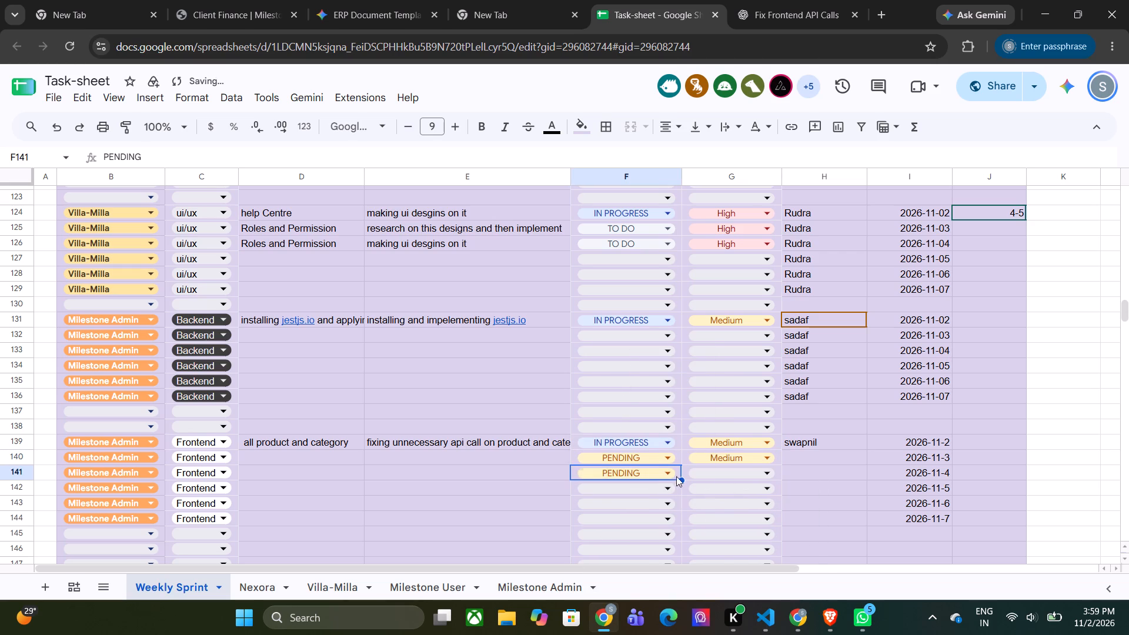
{"action": "left_click", "coordinate": [722, 469]}
{"action": "left_click", "coordinate": [713, 436]}
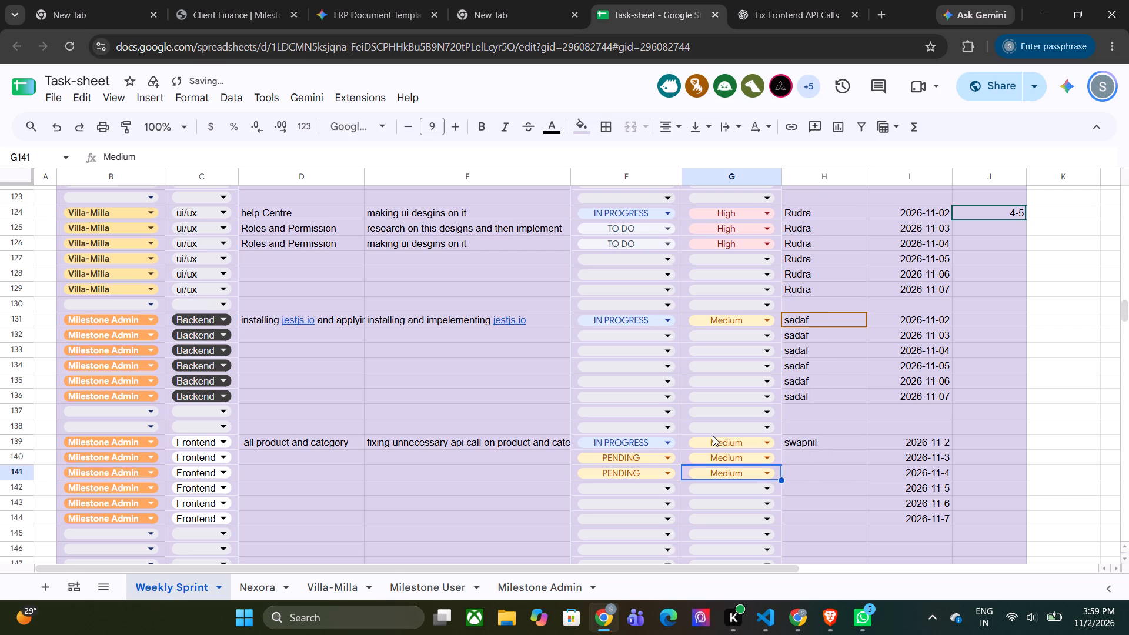
Set the status to PENDING and the priority to Medium for rows 142, 143 and 144.
{"action": "left_click", "coordinate": [647, 488]}
{"action": "left_click", "coordinate": [619, 450]}
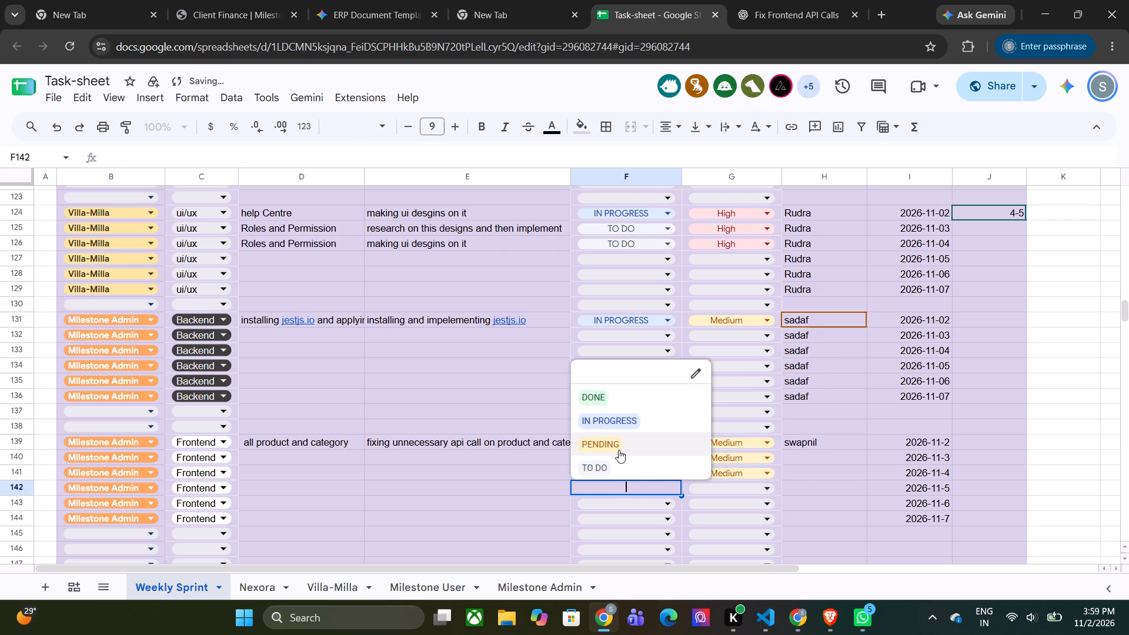
{"action": "left_click", "coordinate": [729, 490]}
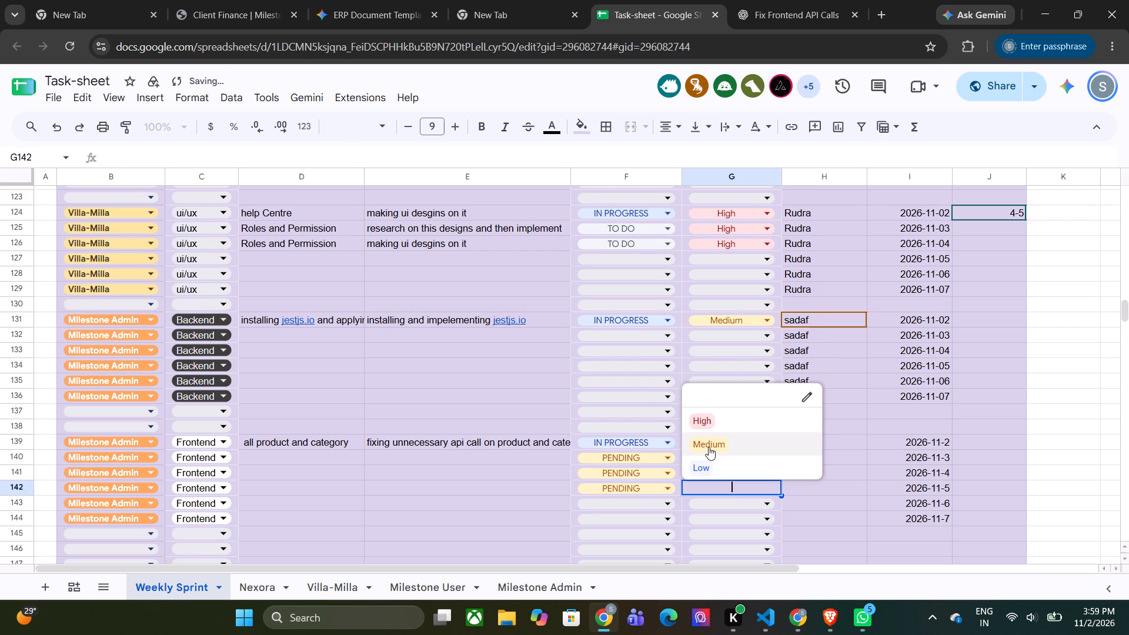
{"action": "left_click", "coordinate": [709, 447]}
{"action": "left_click", "coordinate": [654, 500]}
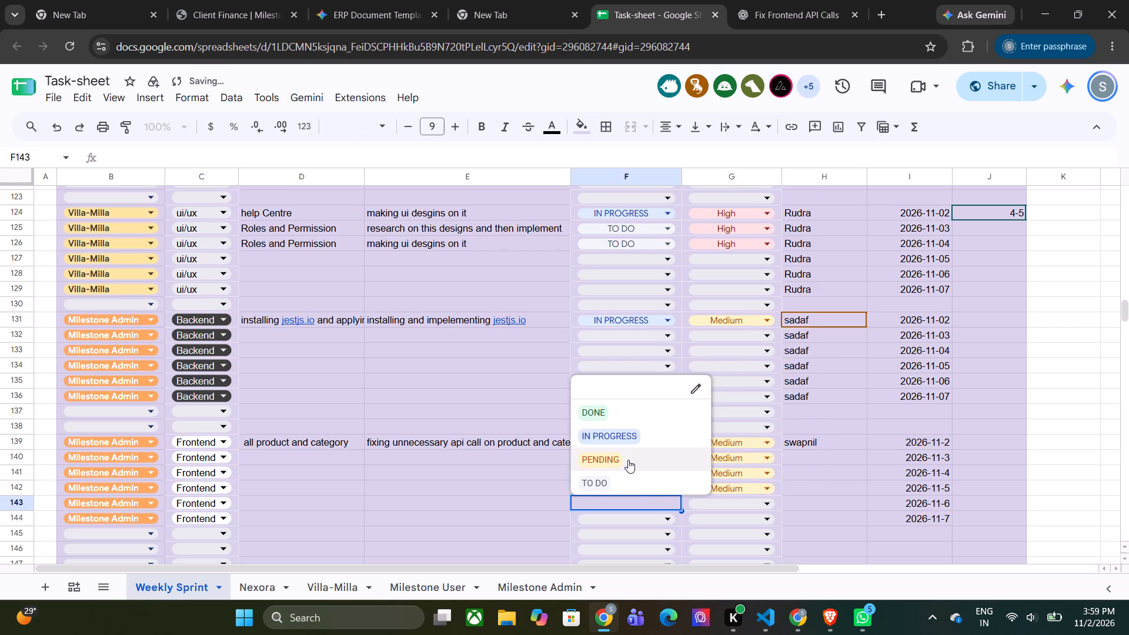
{"action": "left_click", "coordinate": [625, 460]}
{"action": "left_click", "coordinate": [716, 502]}
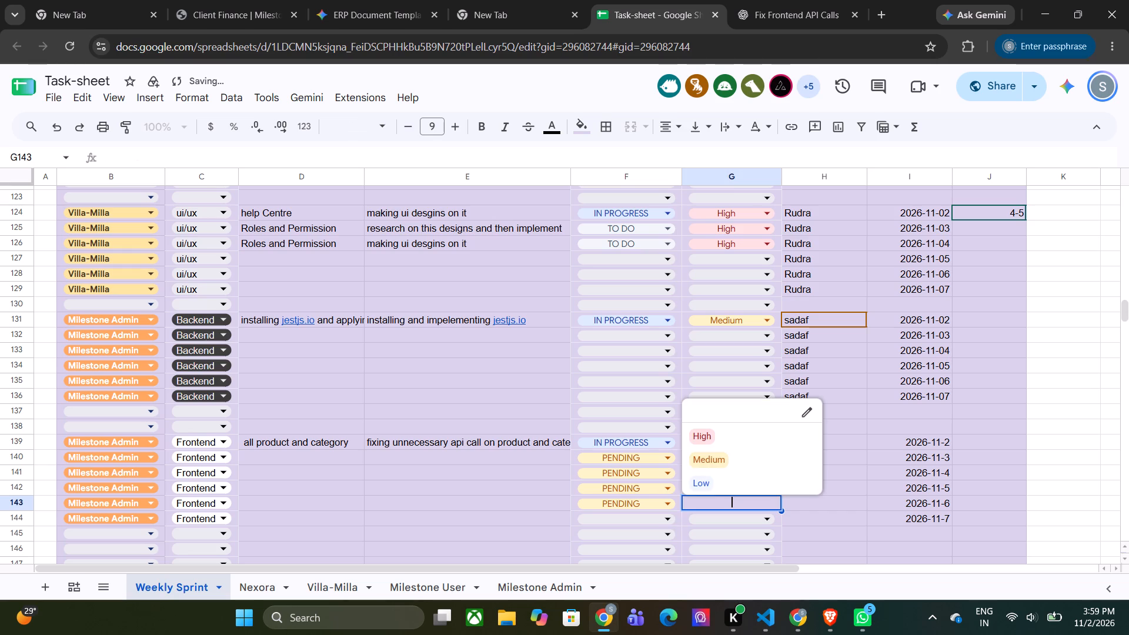
{"action": "left_click", "coordinate": [699, 462]}
{"action": "left_click", "coordinate": [643, 512]}
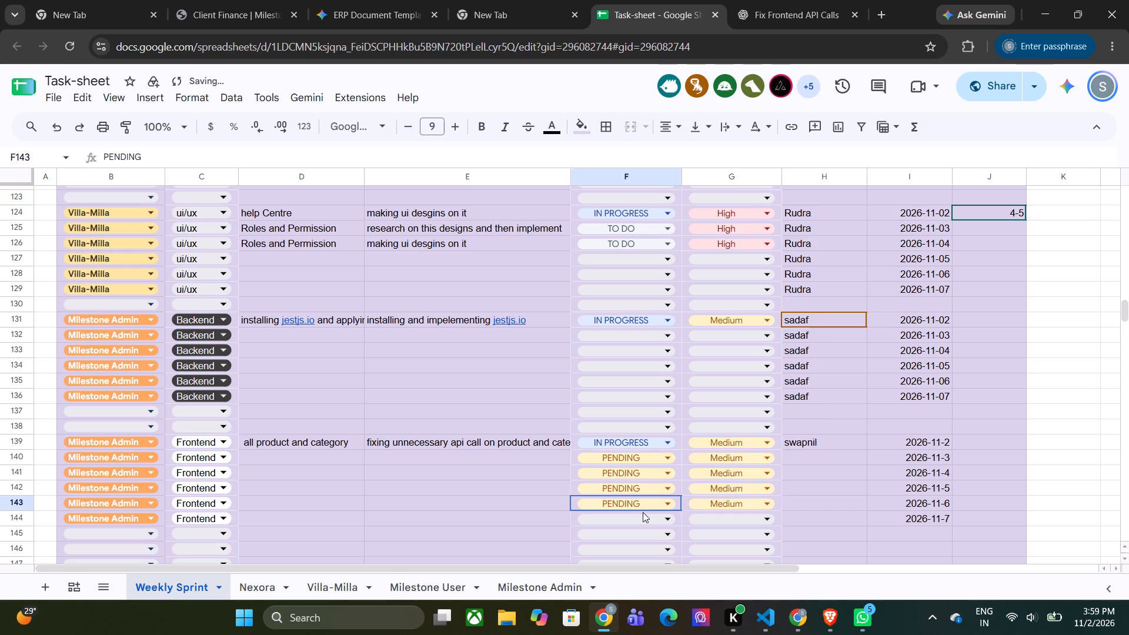
{"action": "left_click", "coordinate": [643, 516]}
{"action": "left_click", "coordinate": [610, 471]}
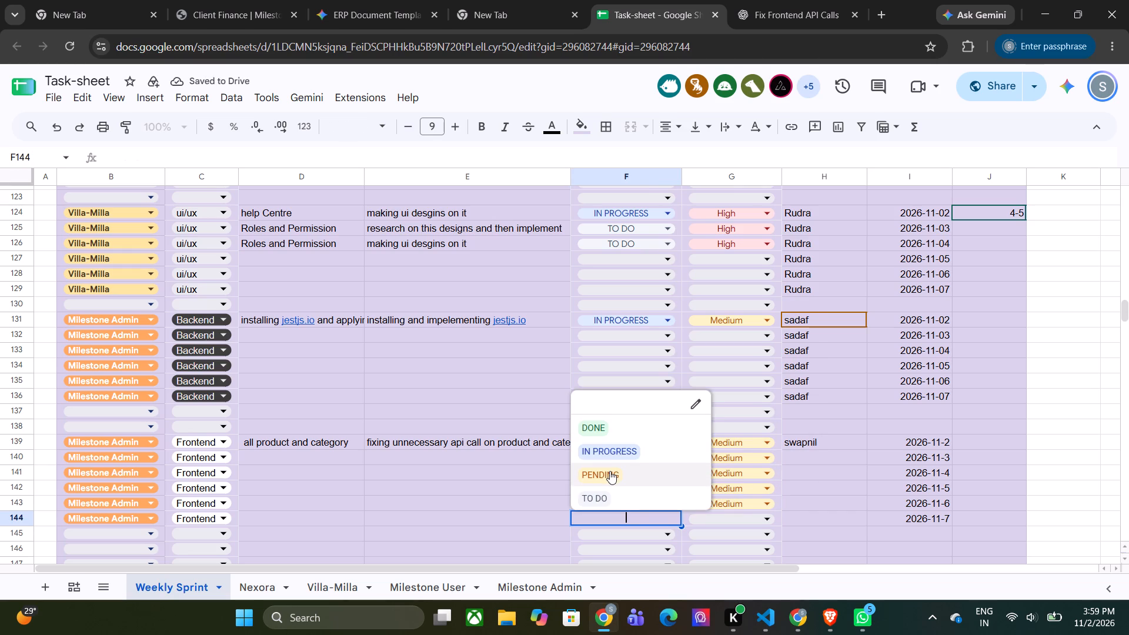
{"action": "left_click", "coordinate": [756, 522]}
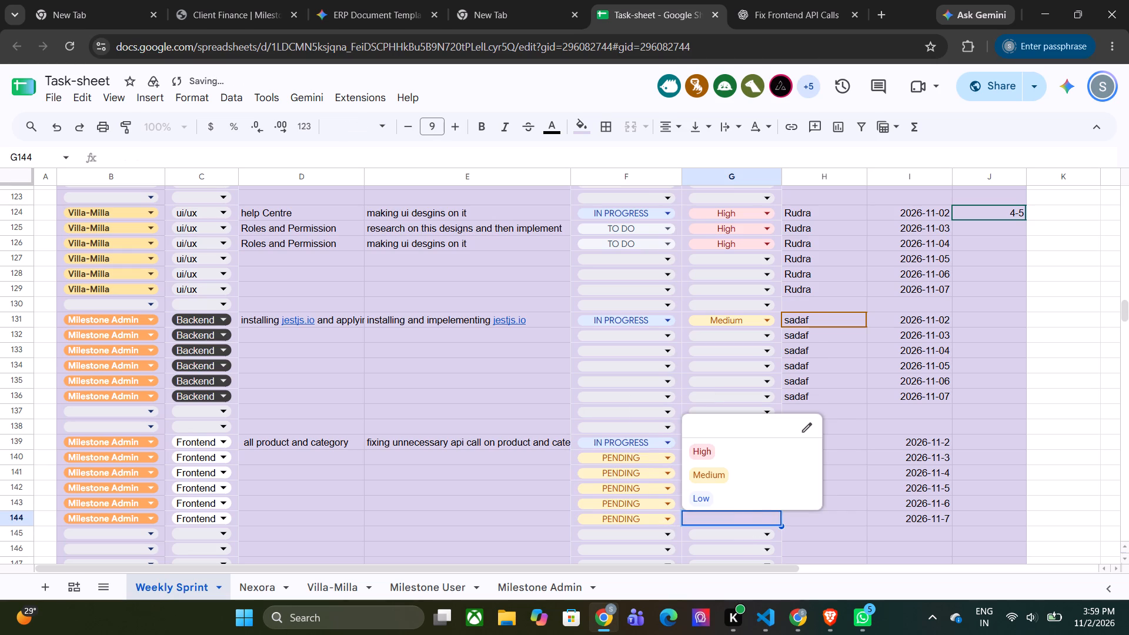
{"action": "left_click", "coordinate": [716, 479]}
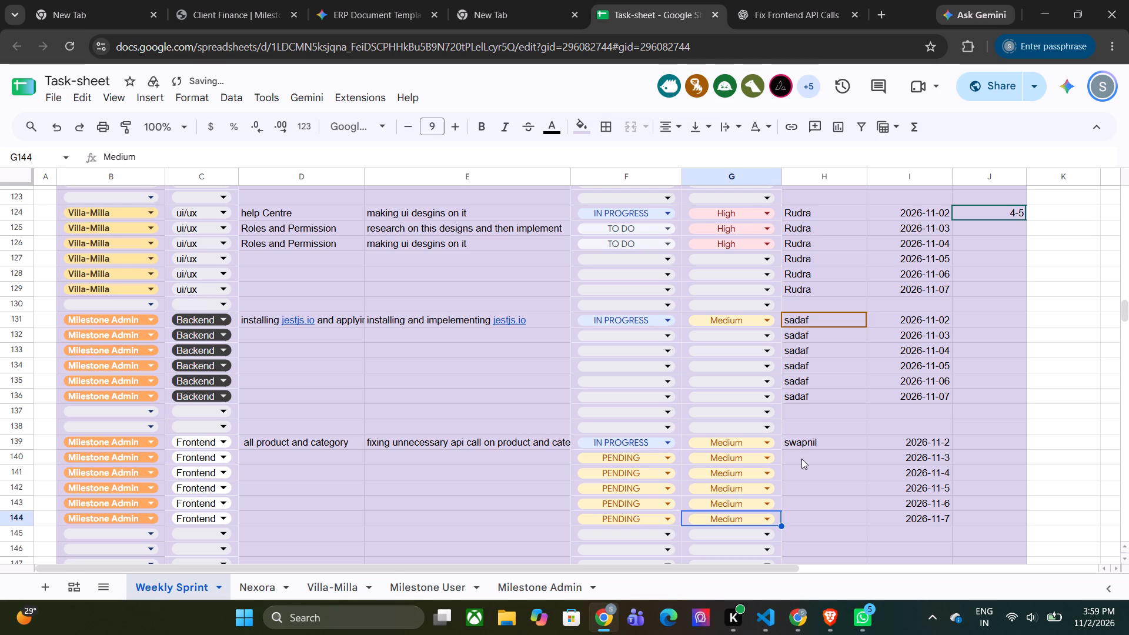
Enter swapnil as the assignee in column H for rows 140 to 144.
{"action": "left_click", "coordinate": [802, 459]}
{"action": "type", "text": "swa"}
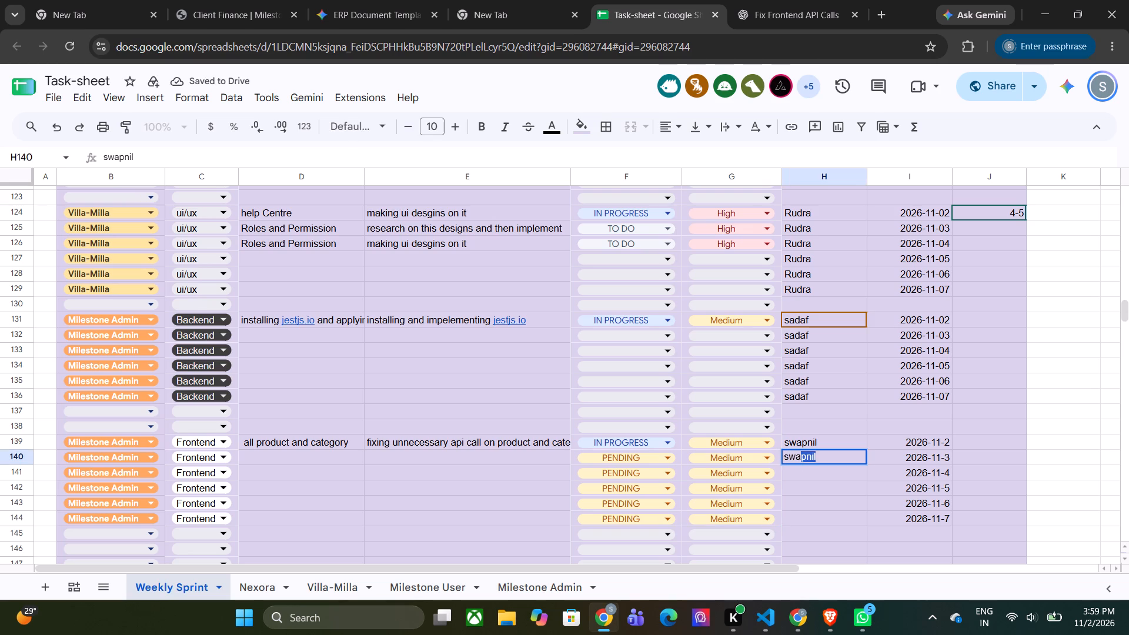
{"action": "key", "text": "Return"}
{"action": "type", "text": "swa"}
{"action": "key", "text": "Return"}
{"action": "type", "text": "swa"}
{"action": "key", "text": "Return"}
{"action": "type", "text": "swa"}
{"action": "key", "text": "Return"}
{"action": "type", "text": "sw"}
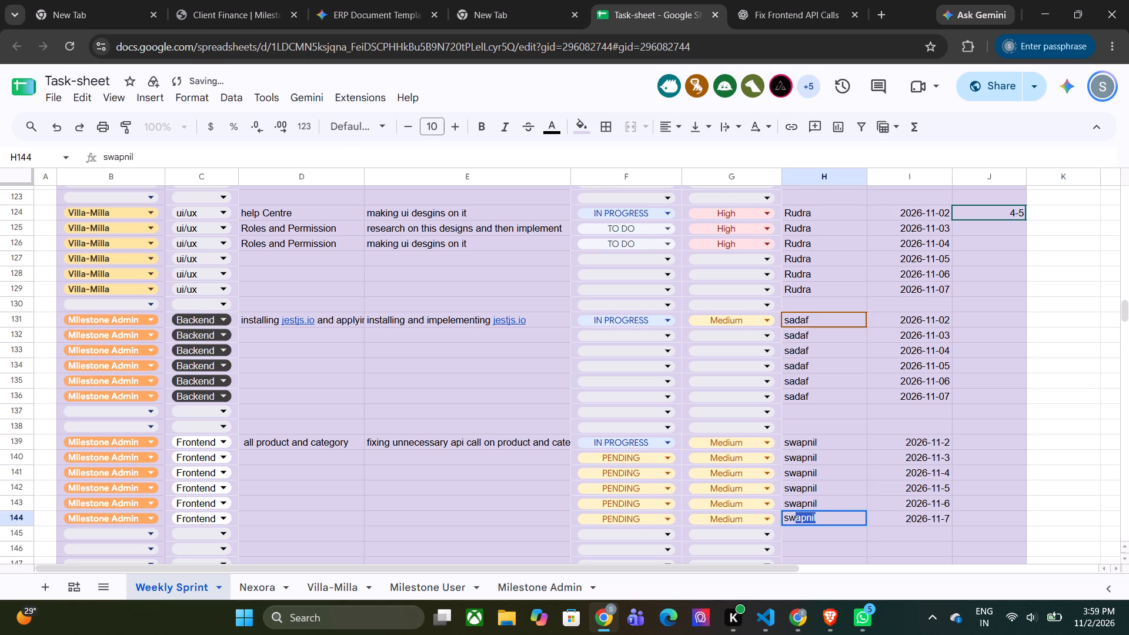
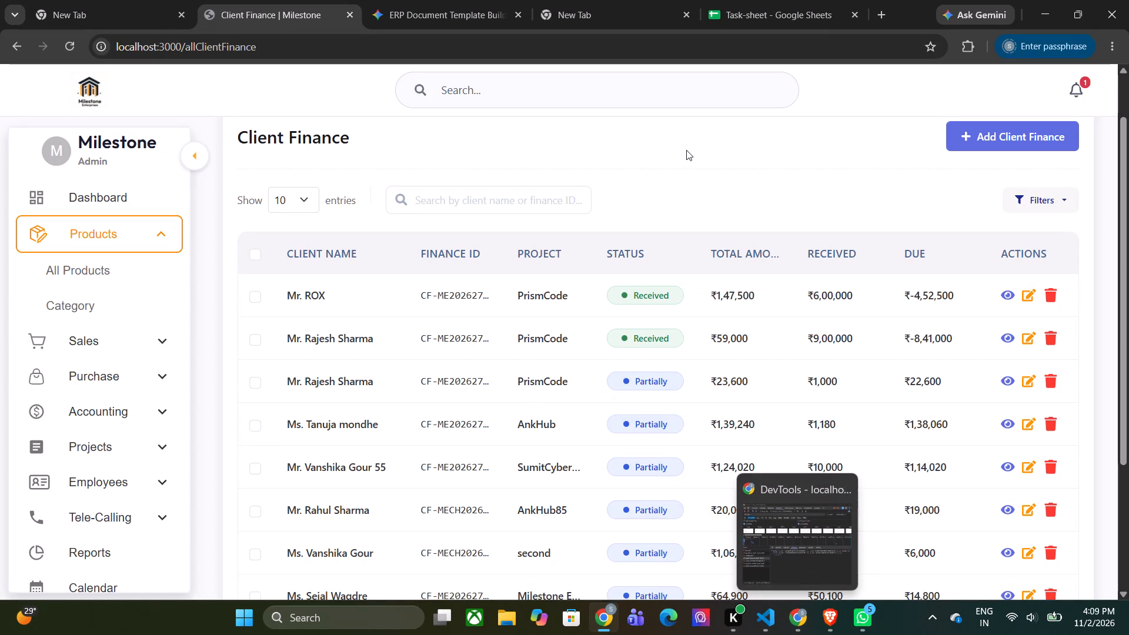
Compare the Milestone Admin frontend rows in the Weekly Sprint sheet with the module list on the Milestone admin site.
{"action": "left_click", "coordinate": [724, 1]}
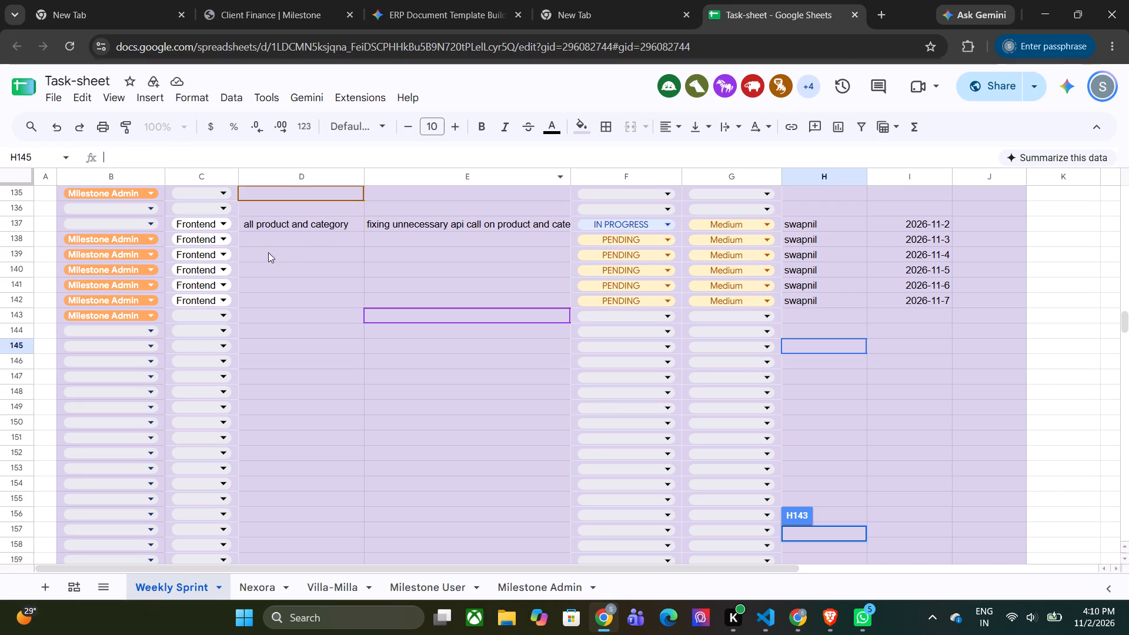
{"action": "scroll", "coordinate": [306, 216], "scroll_direction": "right", "scroll_amount": 2}
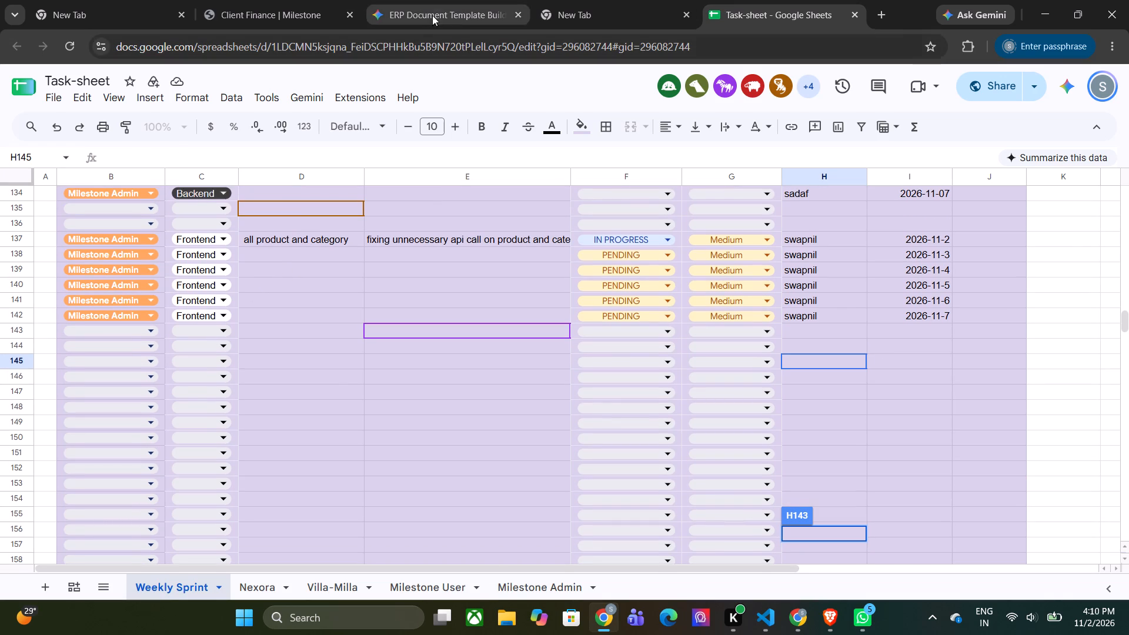
{"action": "left_click", "coordinate": [248, 2]}
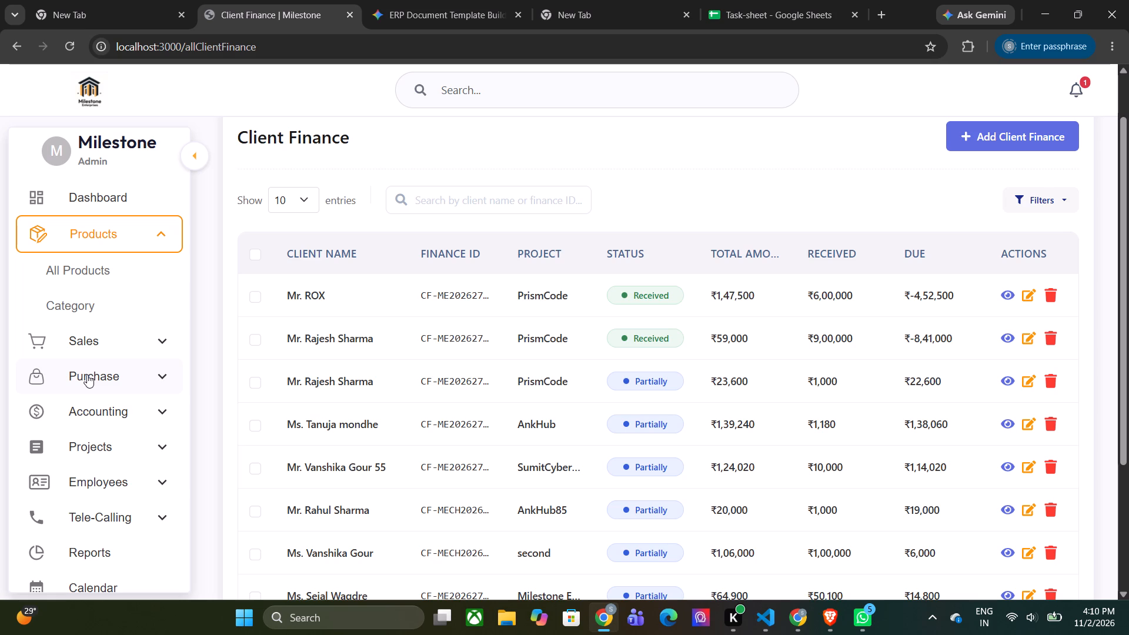
{"action": "scroll", "coordinate": [87, 375], "scroll_direction": "down", "scroll_amount": 1}
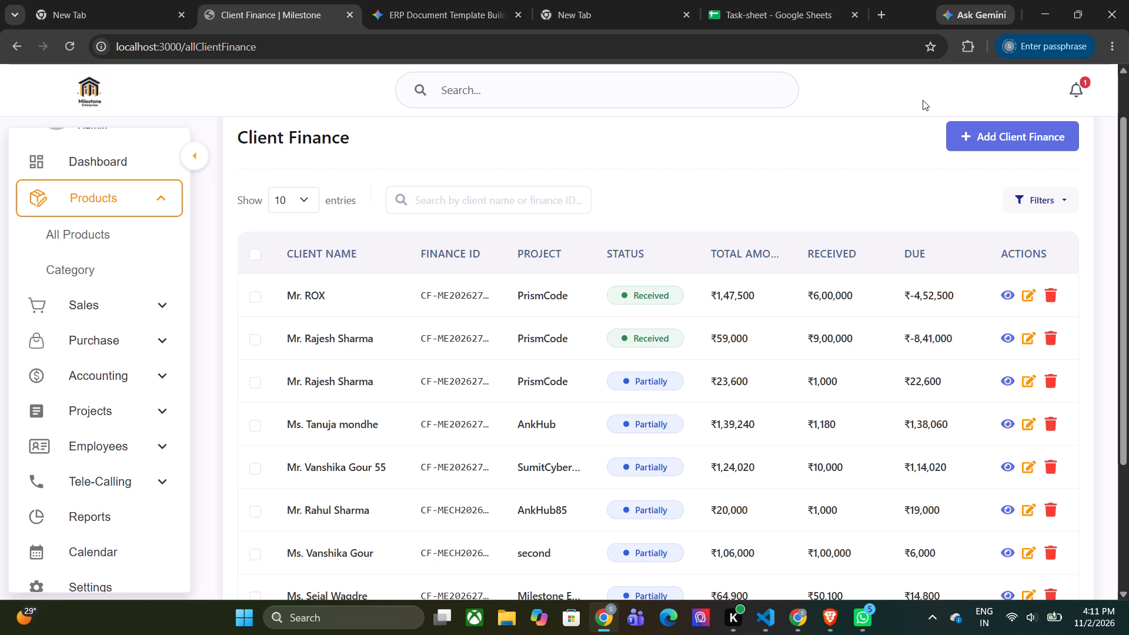
Return to the Task-sheet and review how the Villa-Milla and Milestone Admin backend rows of the Weekly Sprint describe modules and tasks.
{"action": "left_click", "coordinate": [804, 0]}
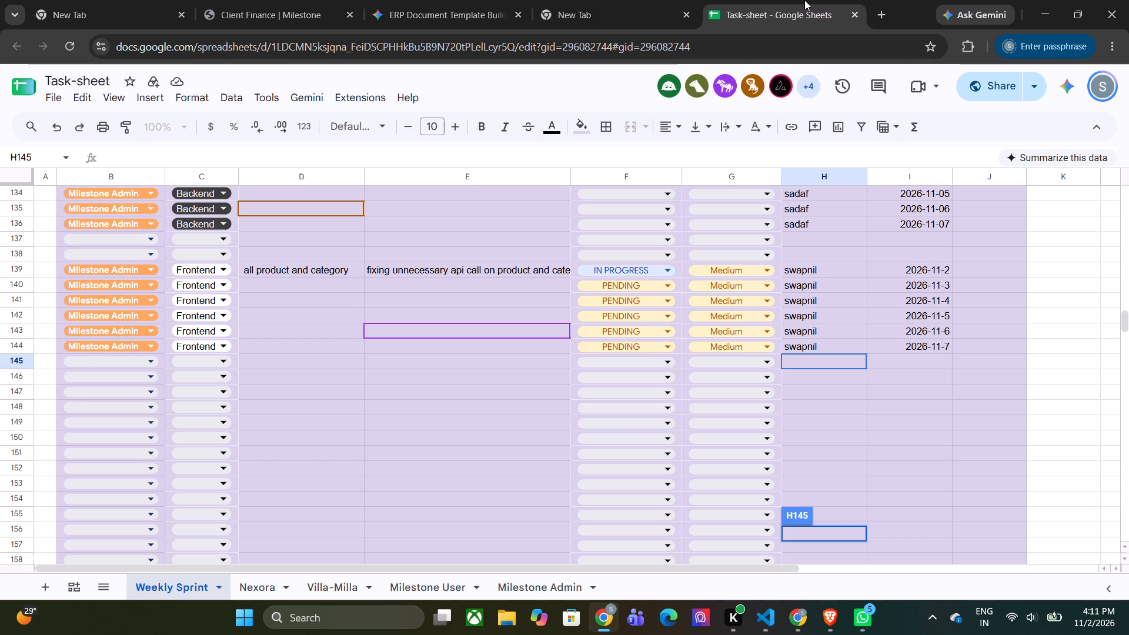
{"action": "scroll", "coordinate": [402, 323], "scroll_direction": "up", "scroll_amount": 1}
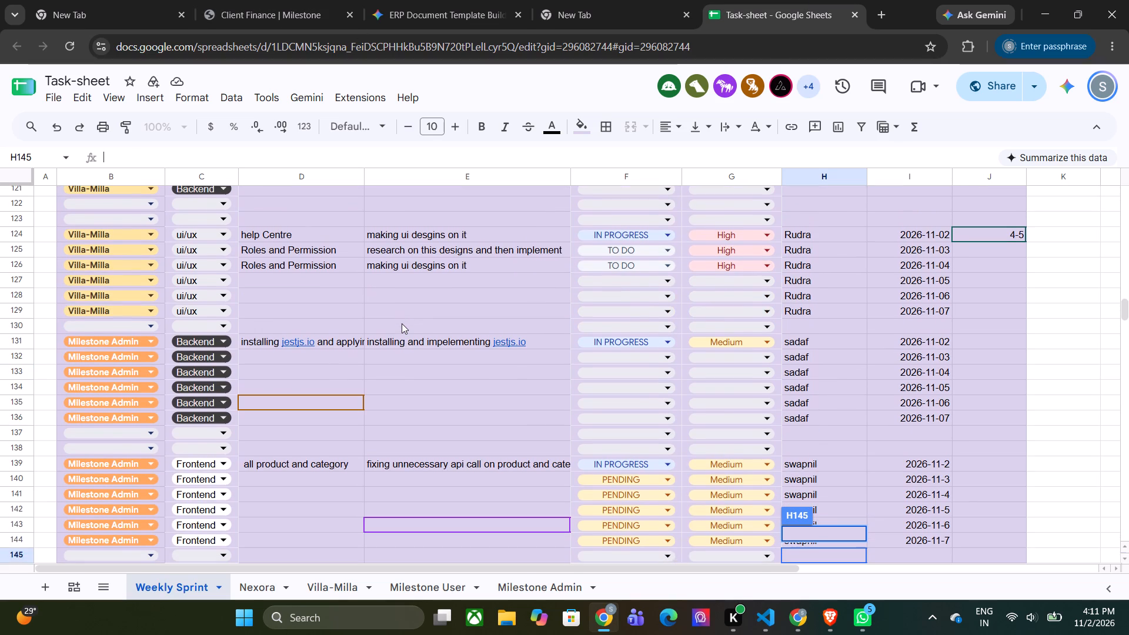
{"action": "scroll", "coordinate": [402, 323], "scroll_direction": "right", "scroll_amount": 1}
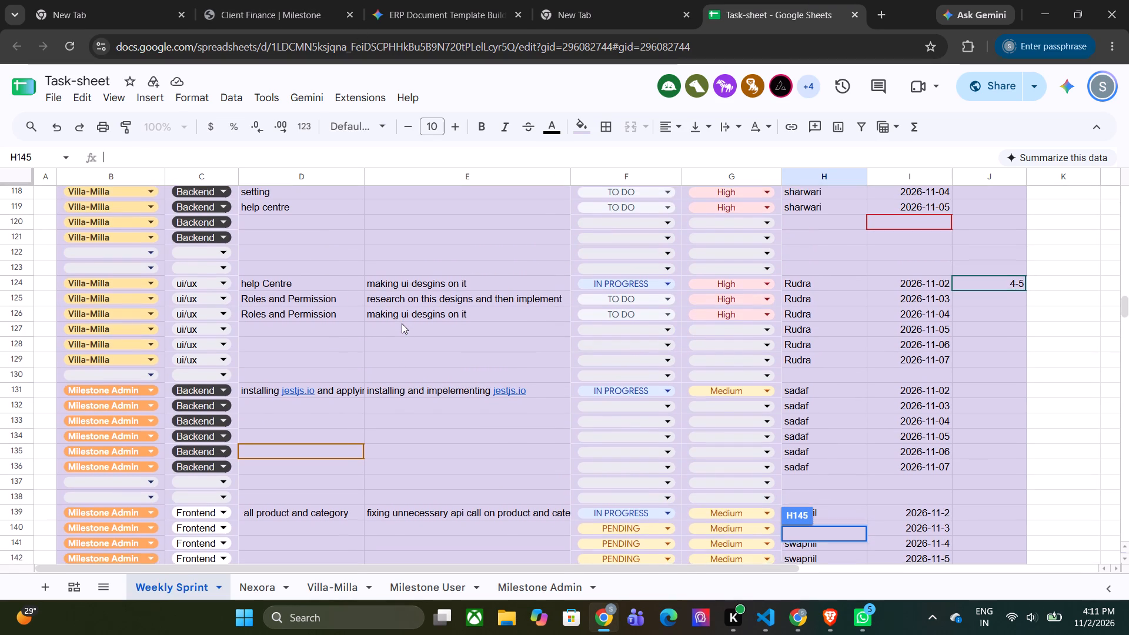
{"action": "scroll", "coordinate": [402, 323], "scroll_direction": "down", "scroll_amount": 1}
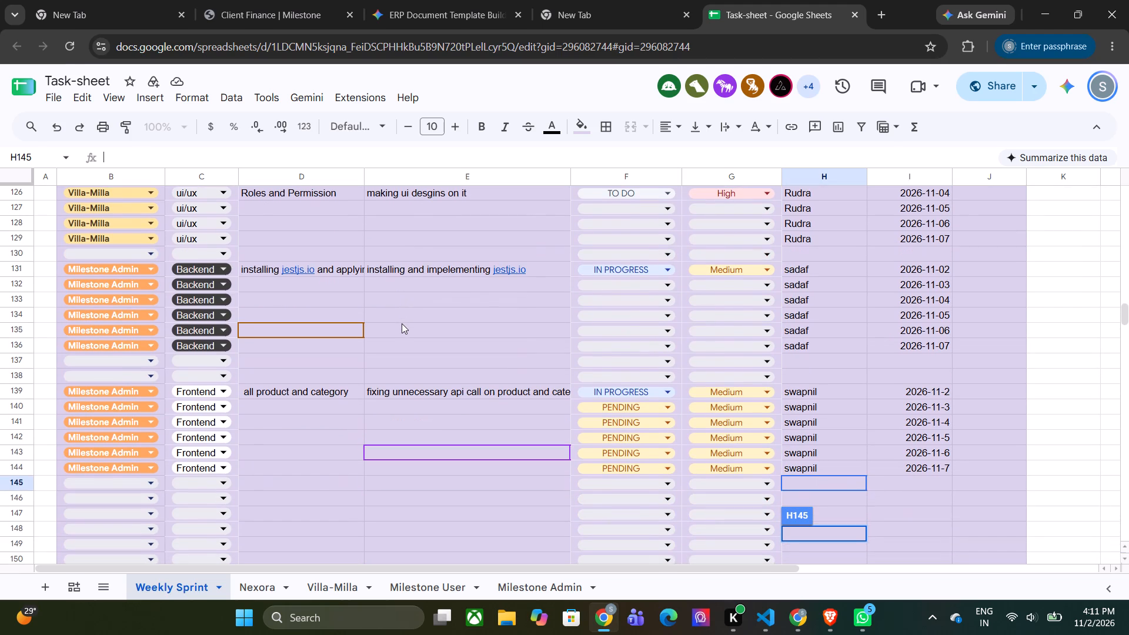
{"action": "scroll", "coordinate": [402, 323], "scroll_direction": "down", "scroll_amount": 2}
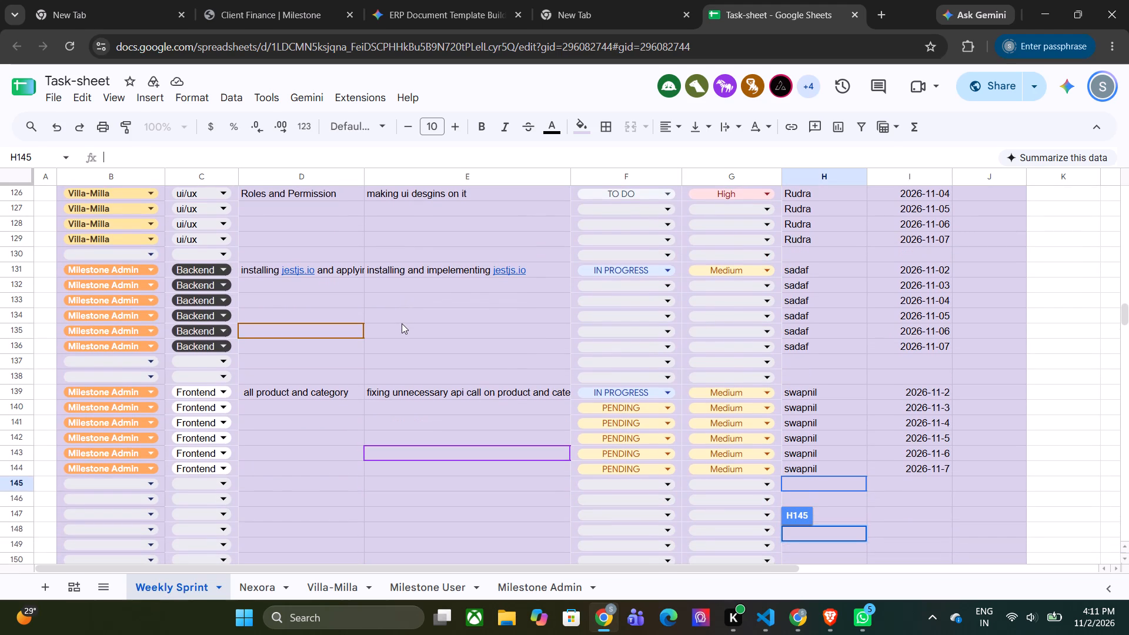
{"action": "scroll", "coordinate": [402, 323], "scroll_direction": "up", "scroll_amount": 2}
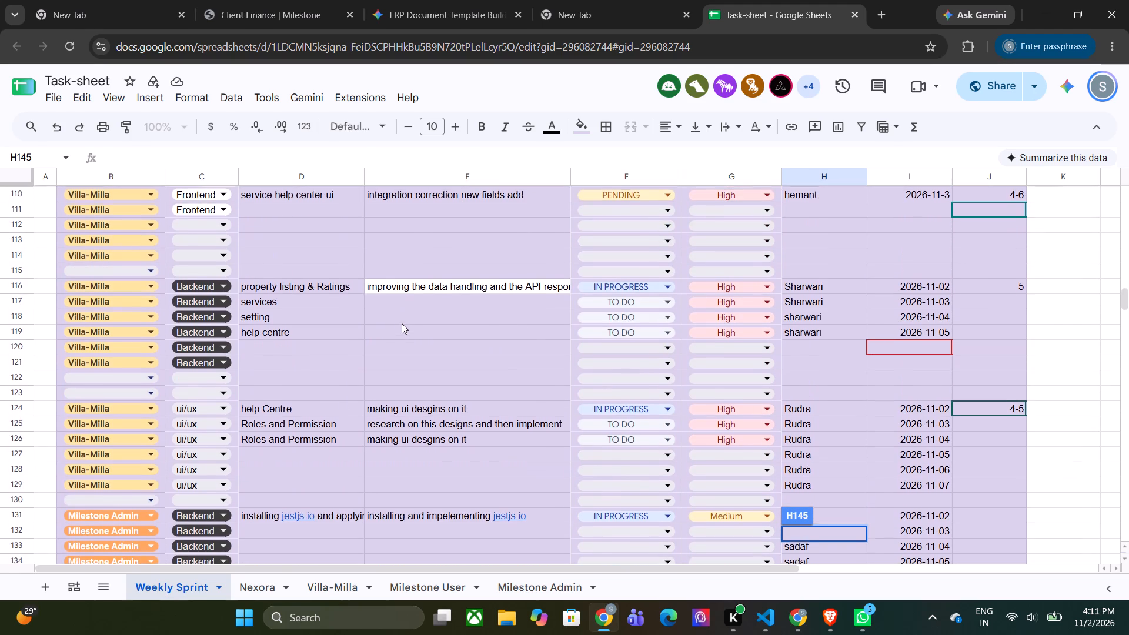
{"action": "scroll", "coordinate": [402, 323], "scroll_direction": "up", "scroll_amount": 1}
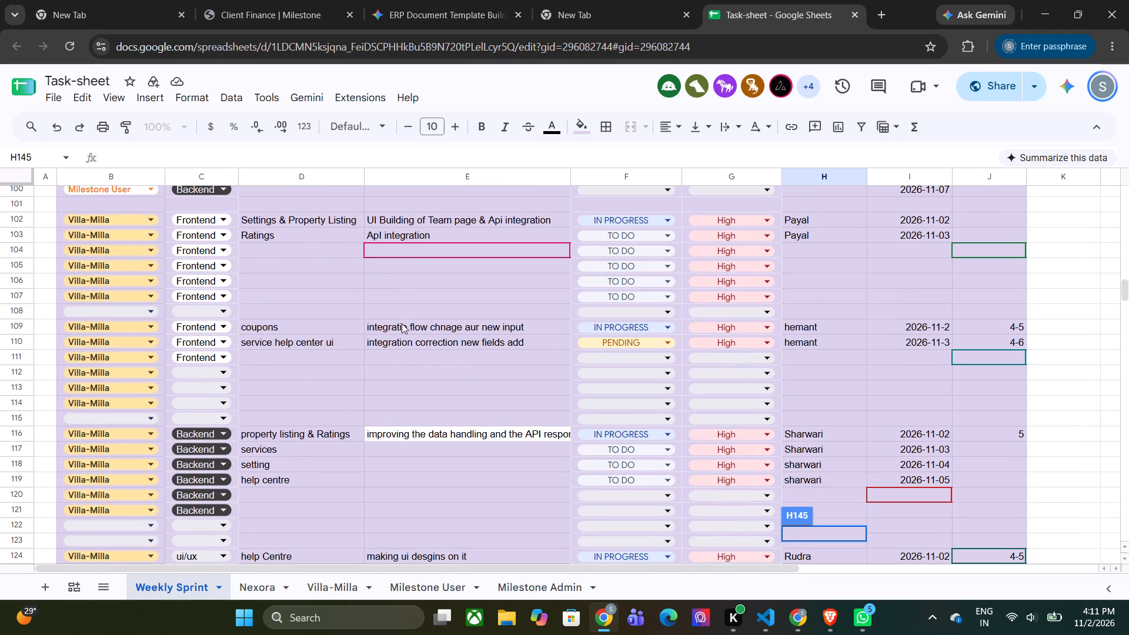
{"action": "scroll", "coordinate": [402, 323], "scroll_direction": "up", "scroll_amount": 1}
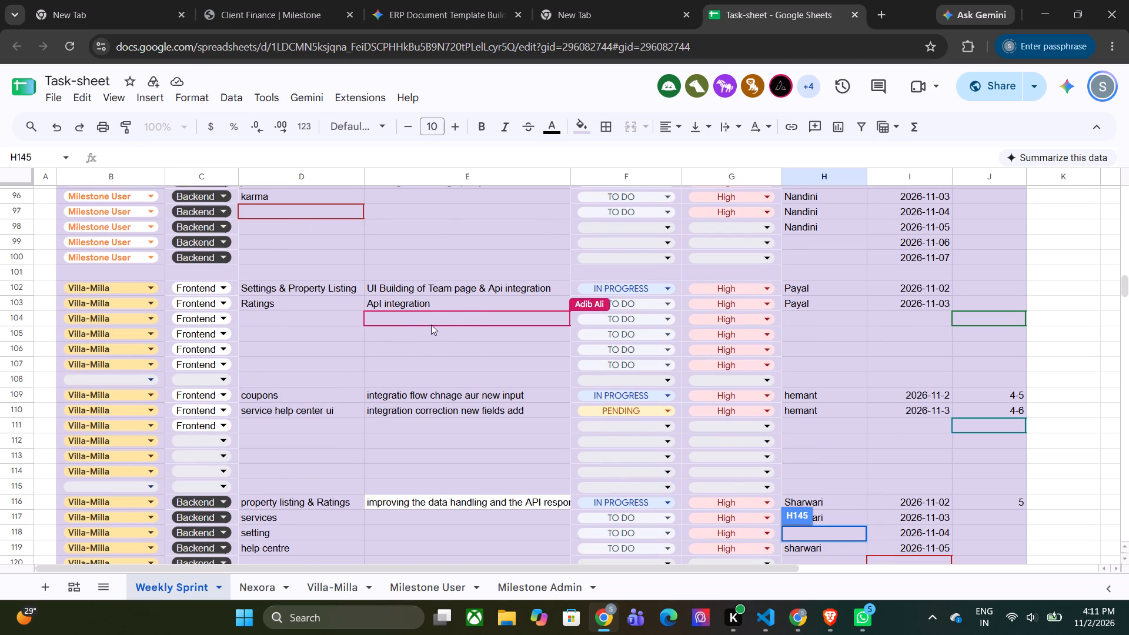
{"action": "scroll", "coordinate": [459, 374], "scroll_direction": "down", "scroll_amount": 6}
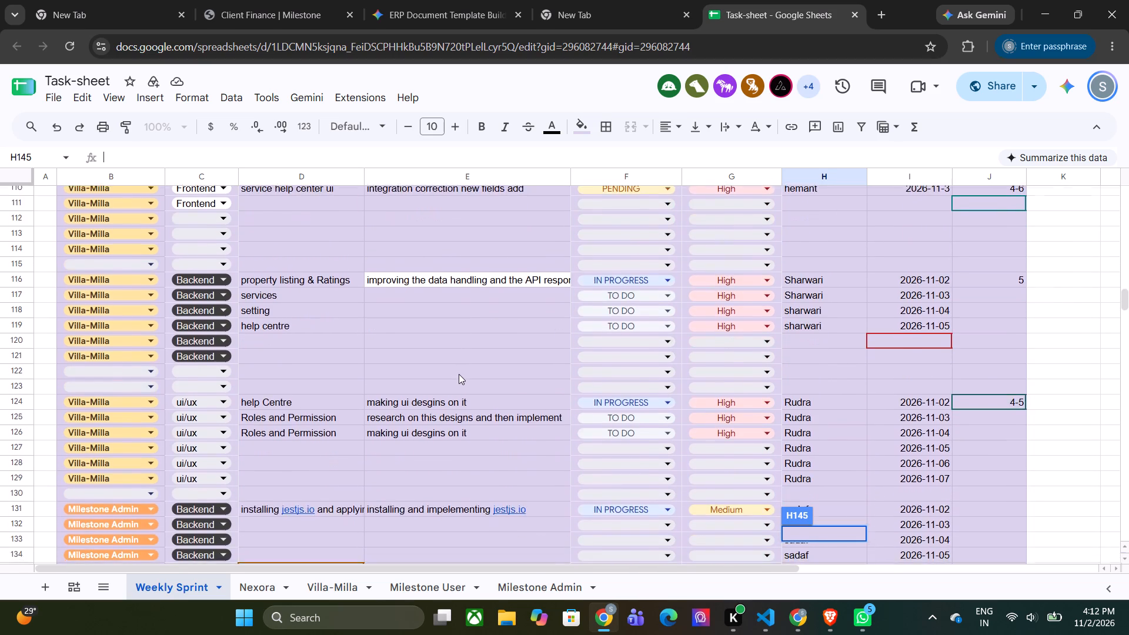
{"action": "scroll", "coordinate": [459, 374], "scroll_direction": "down", "scroll_amount": 1}
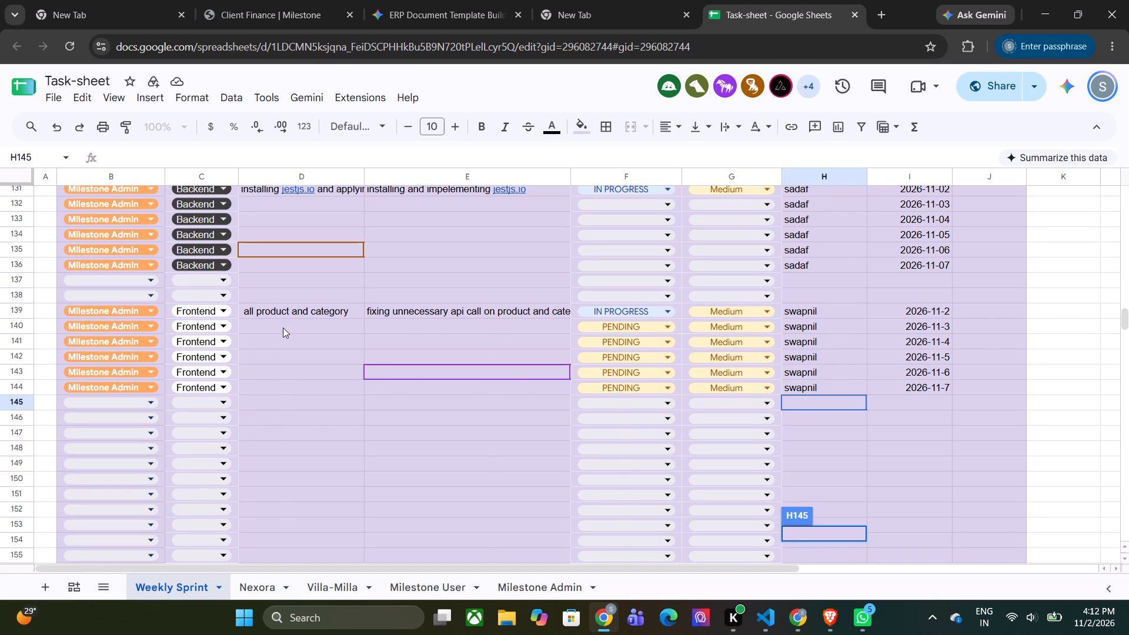
{"action": "scroll", "coordinate": [283, 327], "scroll_direction": "left", "scroll_amount": 1}
{"action": "scroll", "coordinate": [376, 327], "scroll_direction": "right", "scroll_amount": 1}
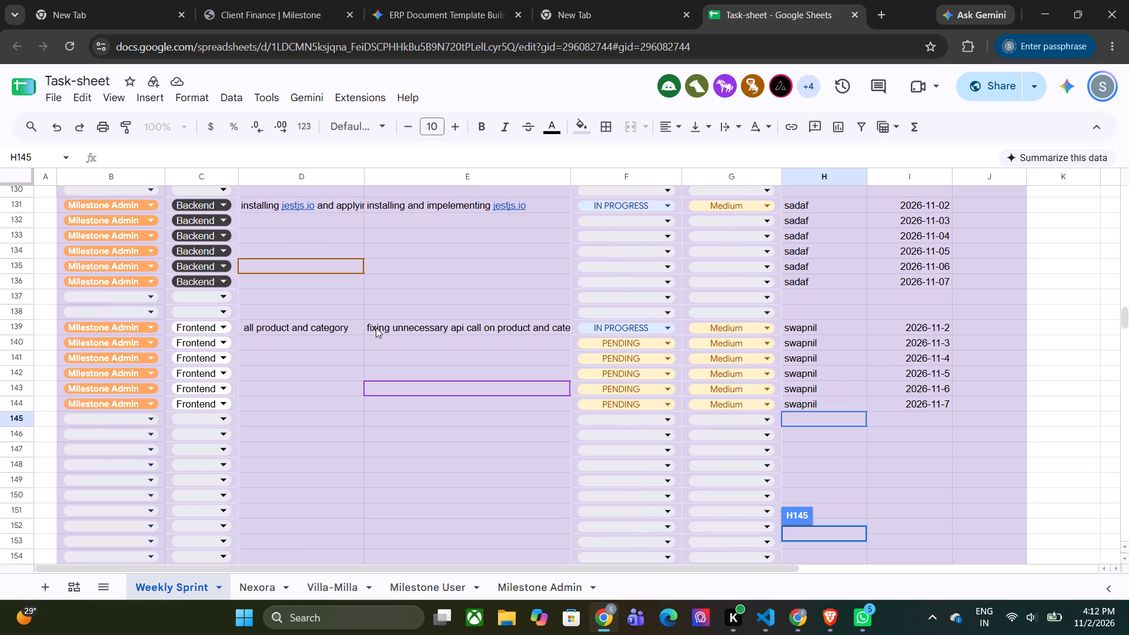
Review the Milestone User, Nexora and late-October Milestone Admin entries further up, ending back at Milestone Admin frontend rows 139 to 144.
{"action": "scroll", "coordinate": [376, 327], "scroll_direction": "up", "scroll_amount": 7}
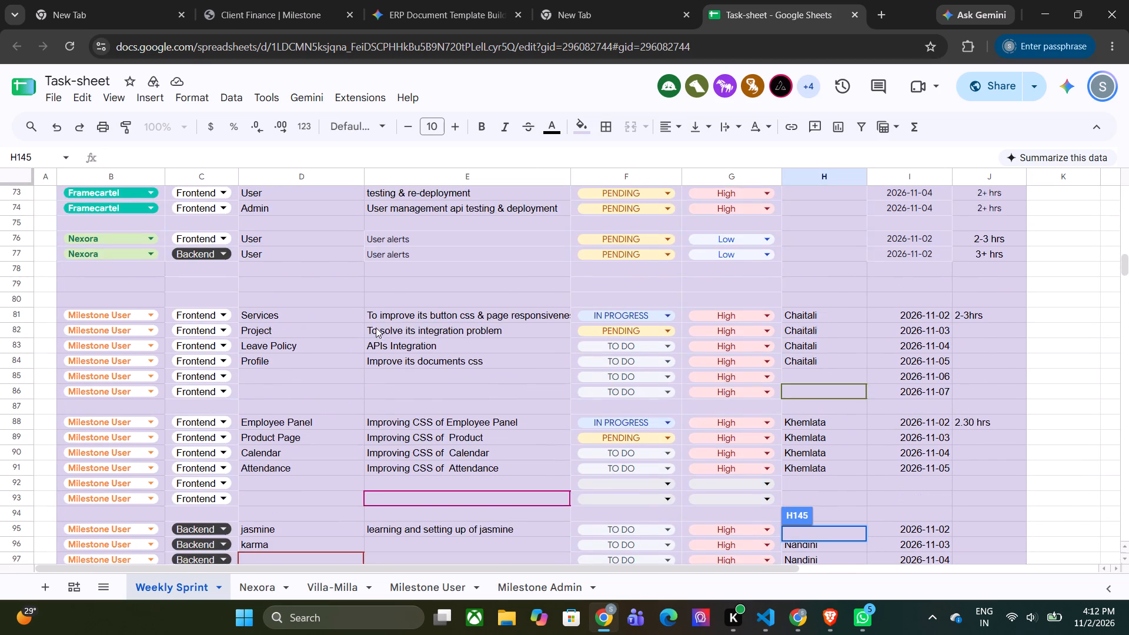
{"action": "scroll", "coordinate": [376, 327], "scroll_direction": "up", "scroll_amount": 2}
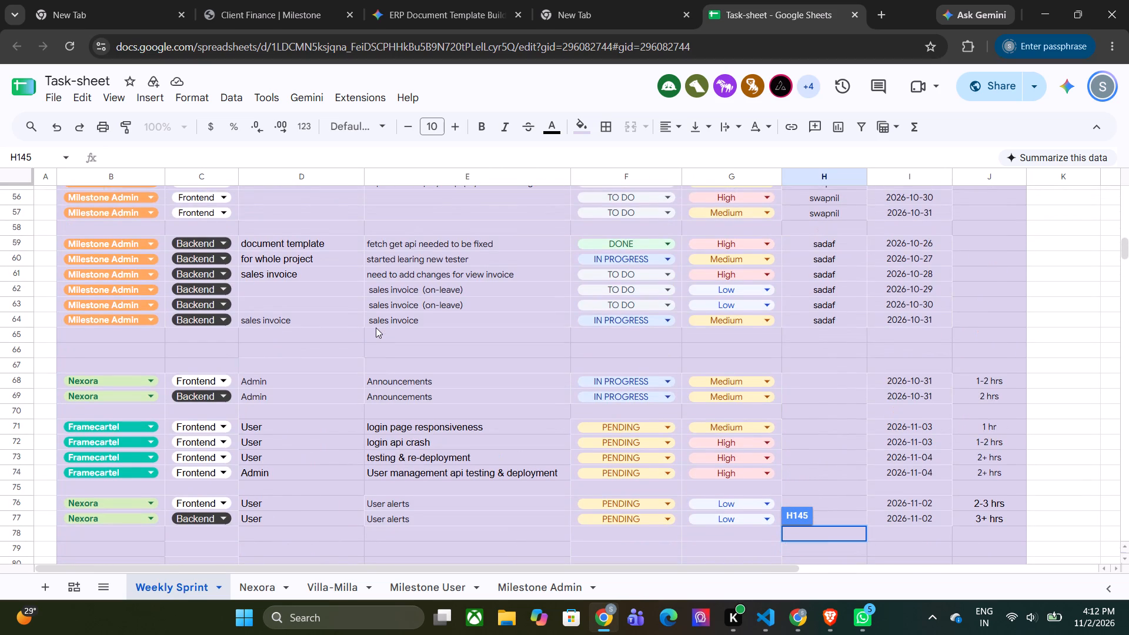
{"action": "scroll", "coordinate": [376, 327], "scroll_direction": "down", "scroll_amount": 3}
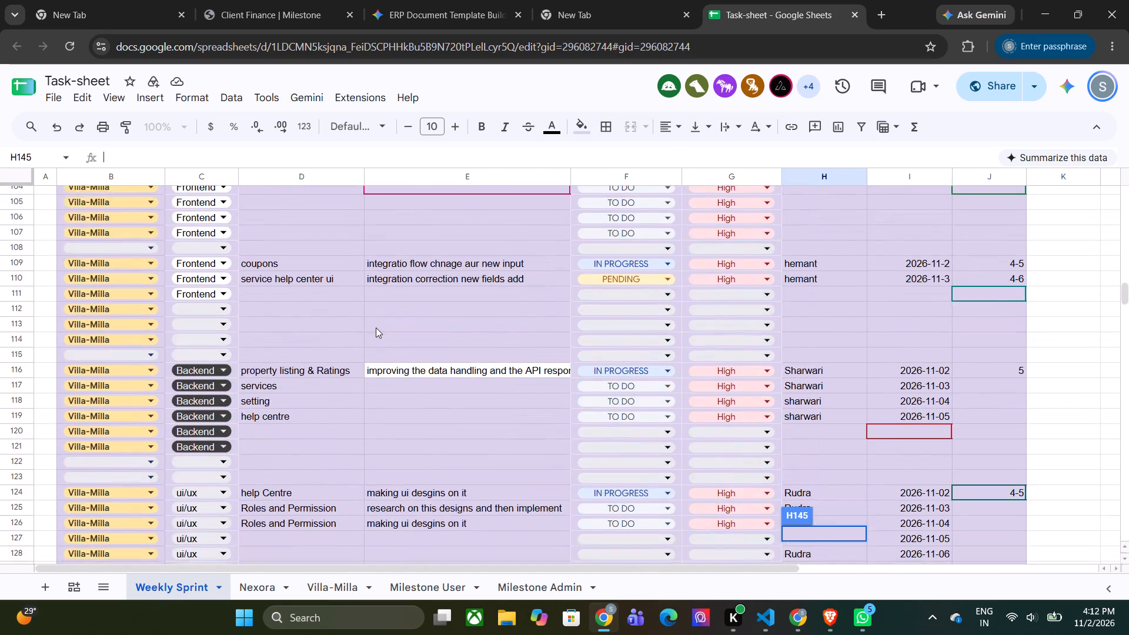
{"action": "scroll", "coordinate": [376, 327], "scroll_direction": "down", "scroll_amount": 2}
{"action": "scroll", "coordinate": [376, 327], "scroll_direction": "right", "scroll_amount": 1}
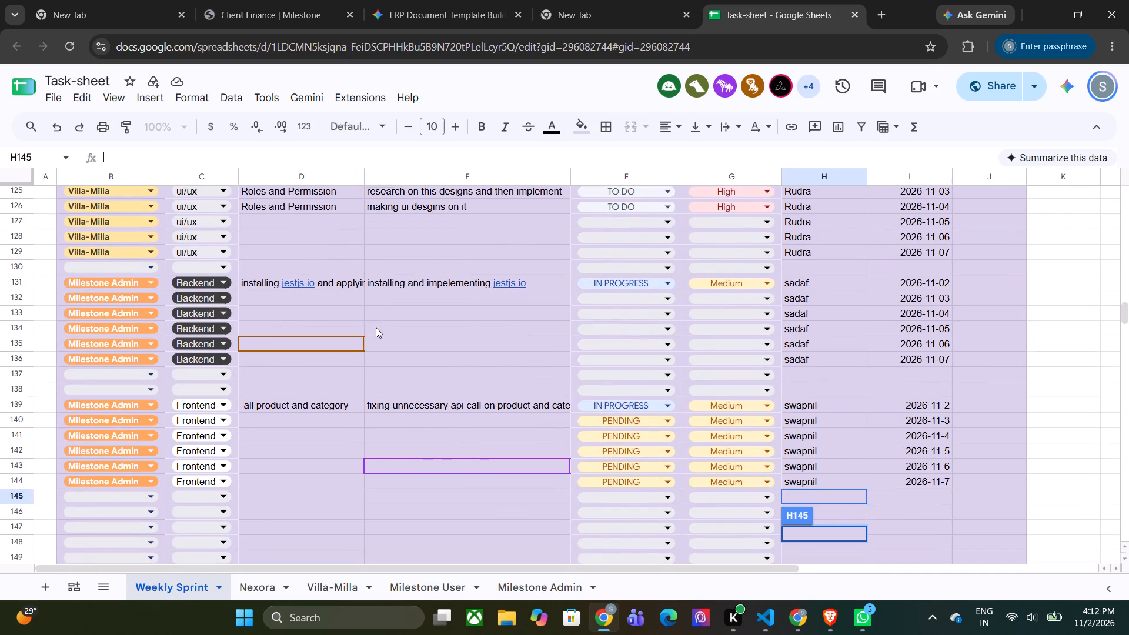
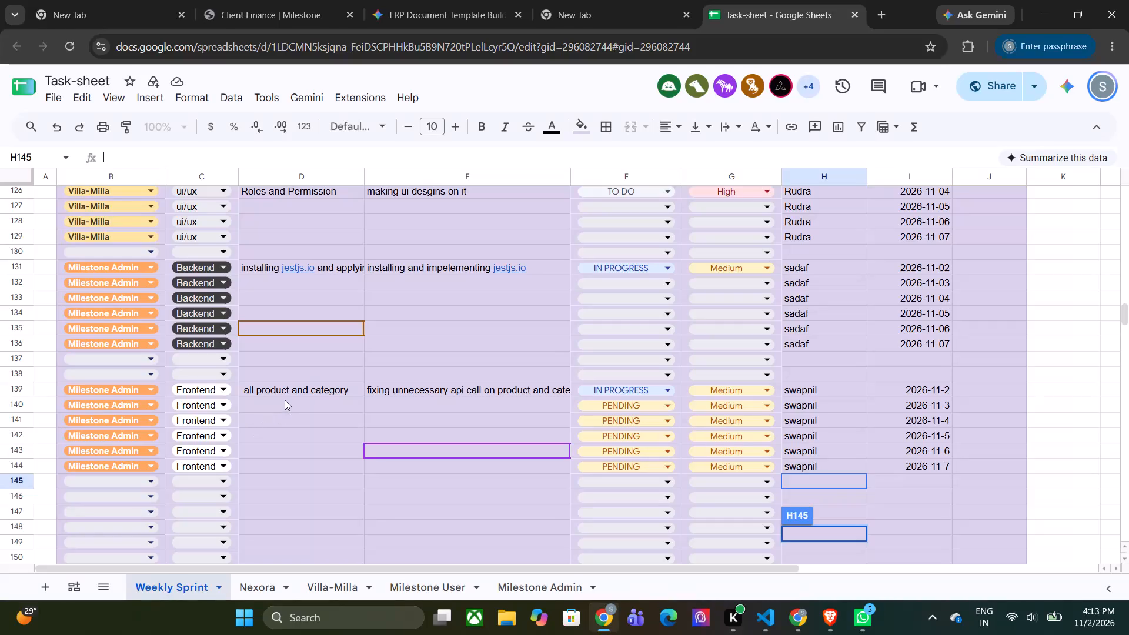
Check the Sales submodules on the Milestone admin site and enter "quotation" as the module in cell D140 of the Weekly Sprint sheet.
{"action": "left_click", "coordinate": [285, 400]}
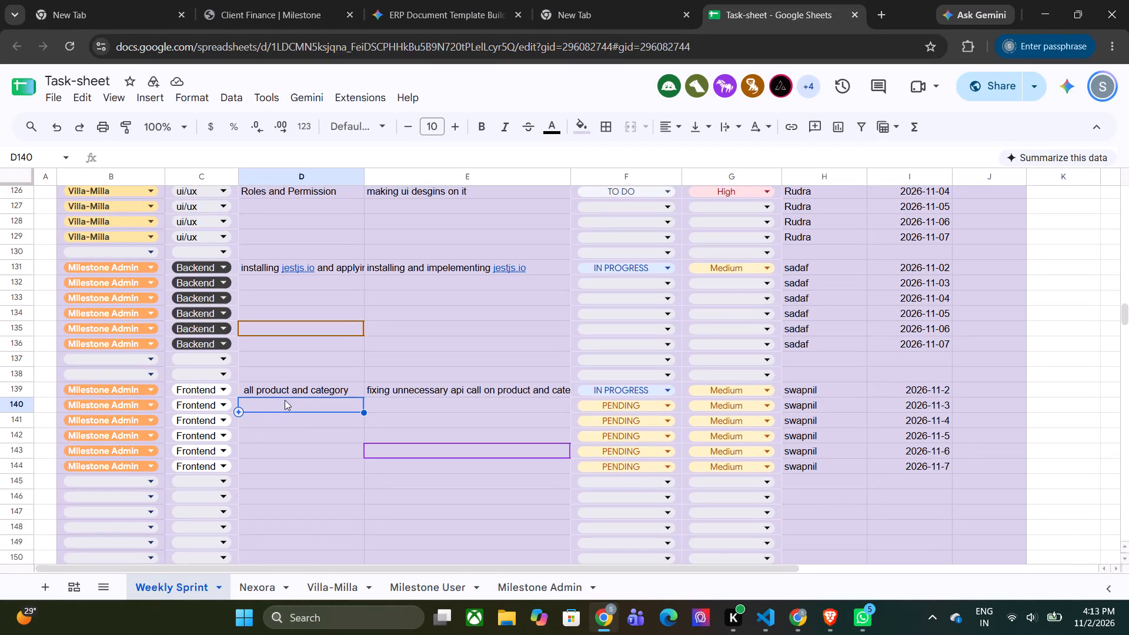
{"action": "left_click", "coordinate": [308, 0]}
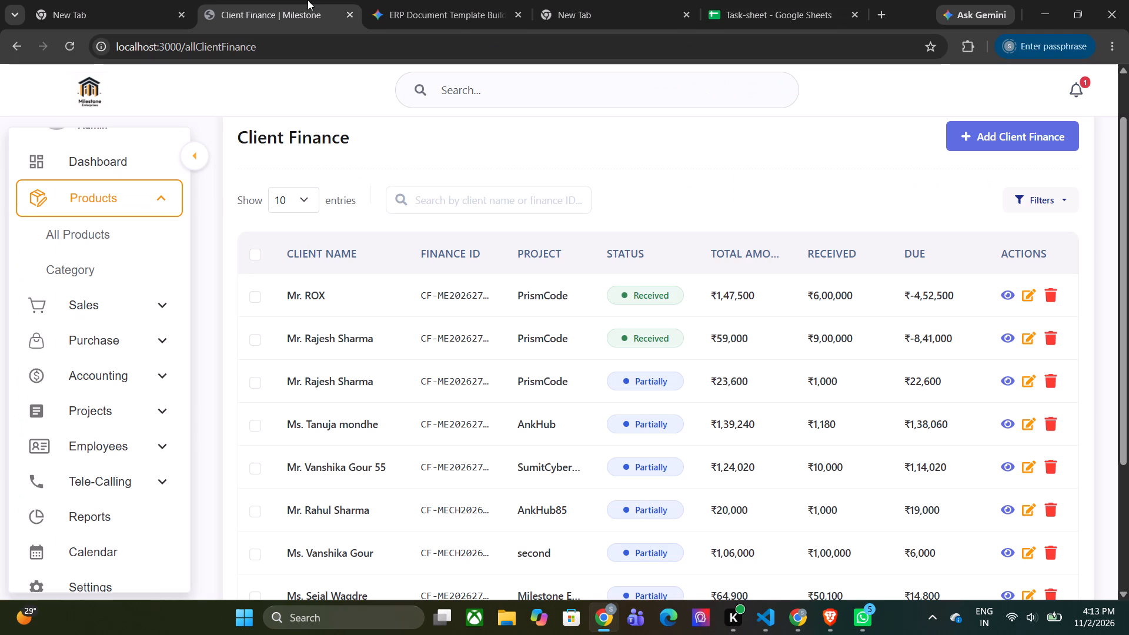
{"action": "left_click", "coordinate": [119, 303]}
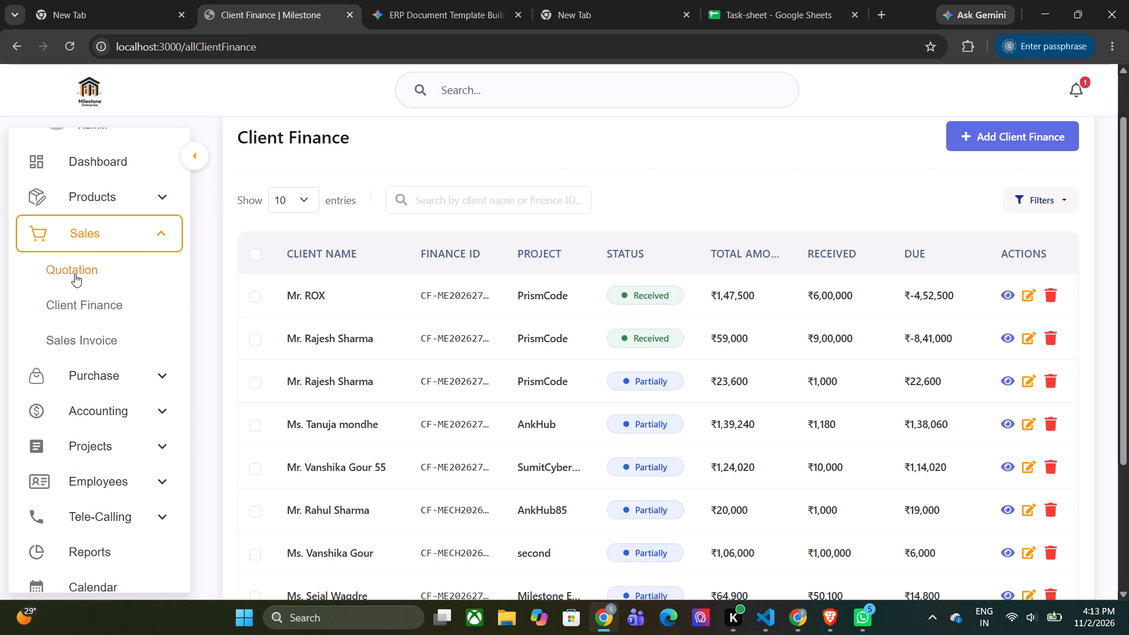
{"action": "left_click", "coordinate": [766, 1]}
{"action": "left_click", "coordinate": [261, 405]}
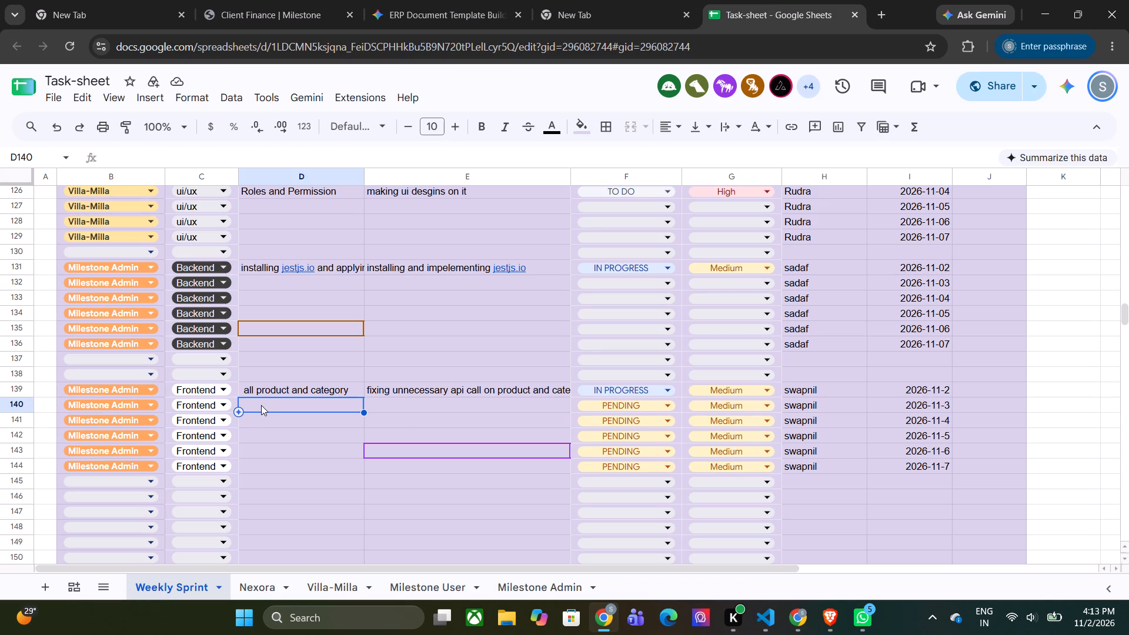
{"action": "type", "text": "qo"}
{"action": "key", "text": "BackSpace"}
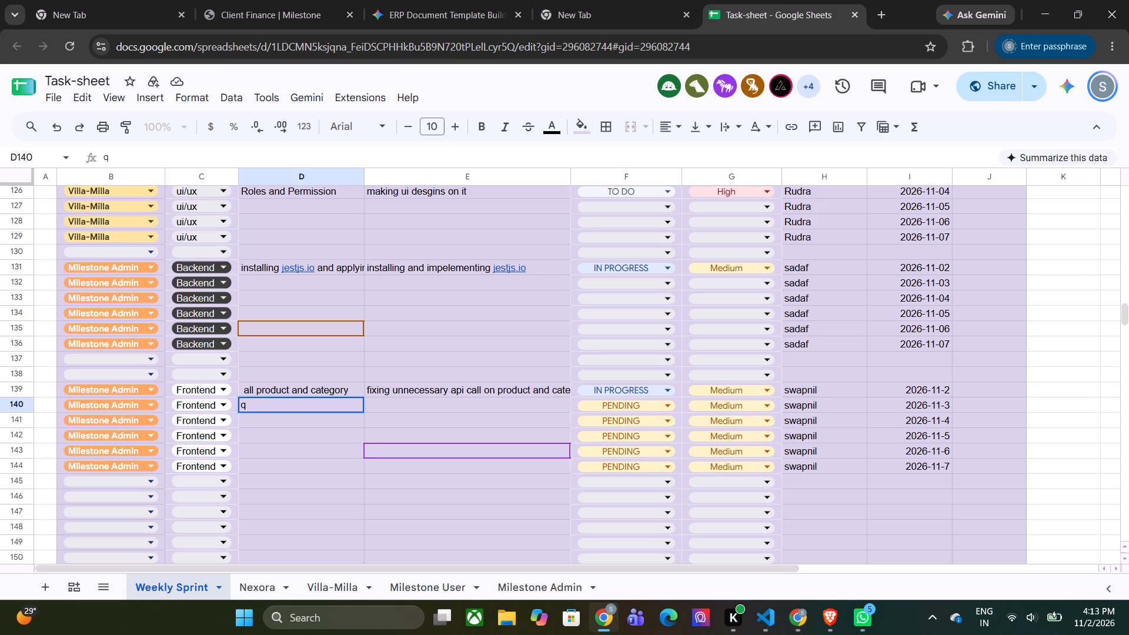
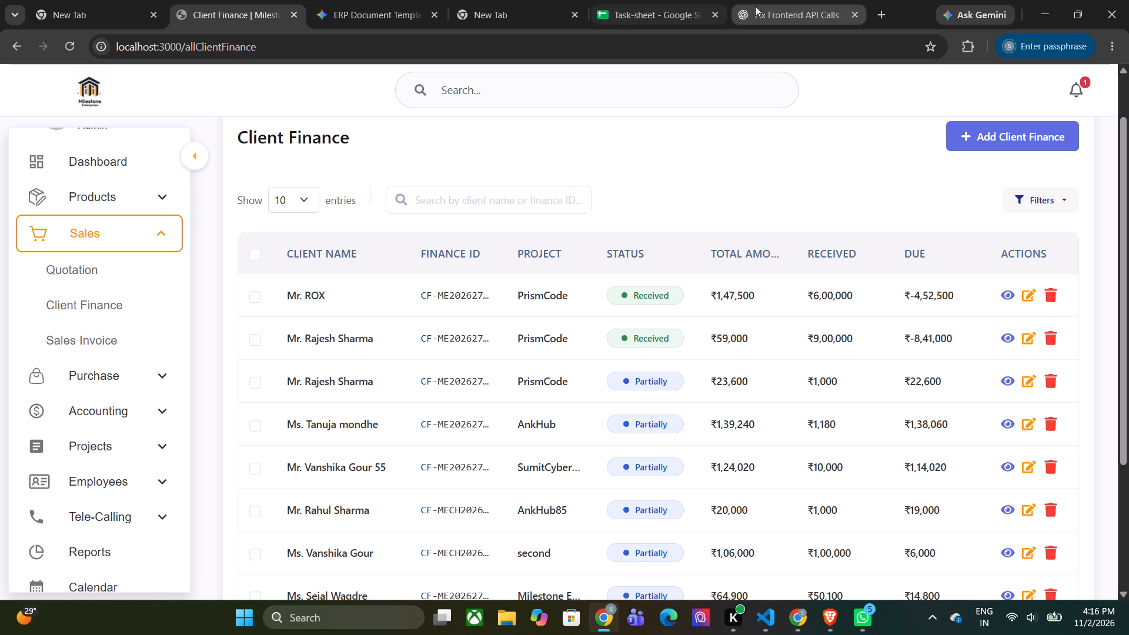
Back in the Task-sheet, enter "client and sales page" as the module in cell D141 of the Weekly Sprint sheet.
{"action": "left_click", "coordinate": [620, 16]}
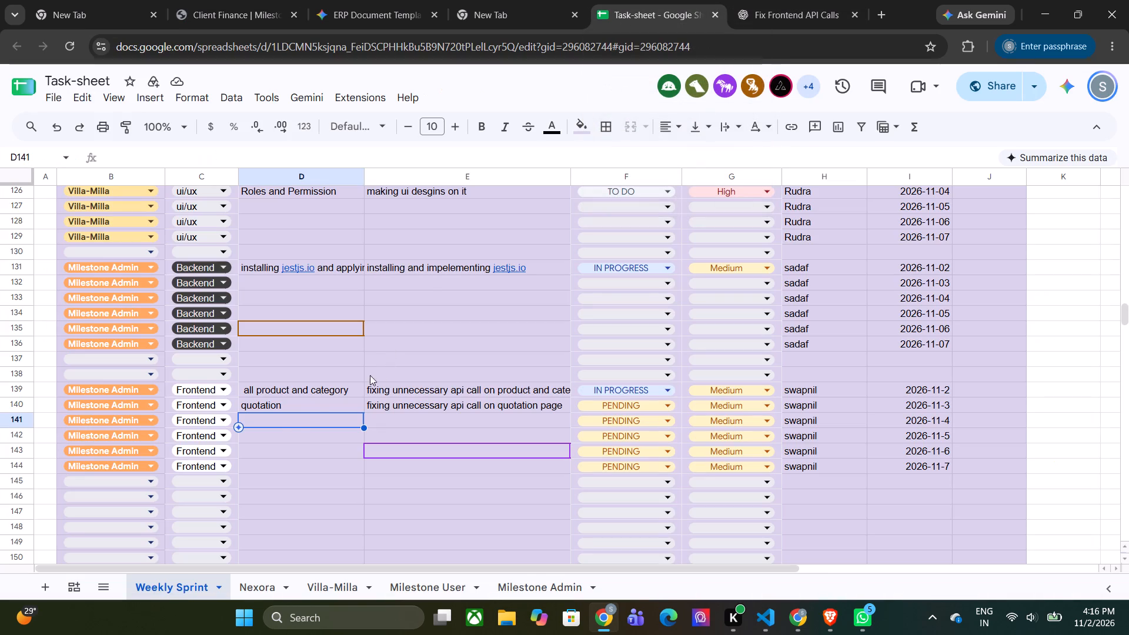
{"action": "type", "text": "client"}
{"action": "key", "text": "space"}
{"action": "type", "text": "and sales"}
{"action": "key", "text": "space"}
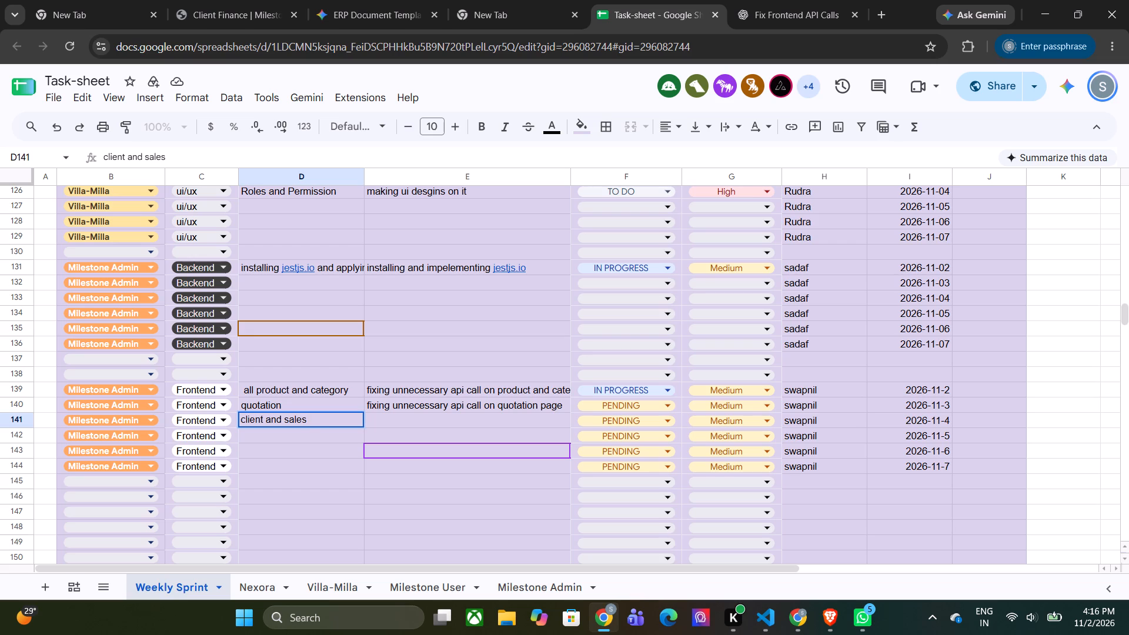
{"action": "type", "text": "page"}
{"action": "key", "text": "space"}
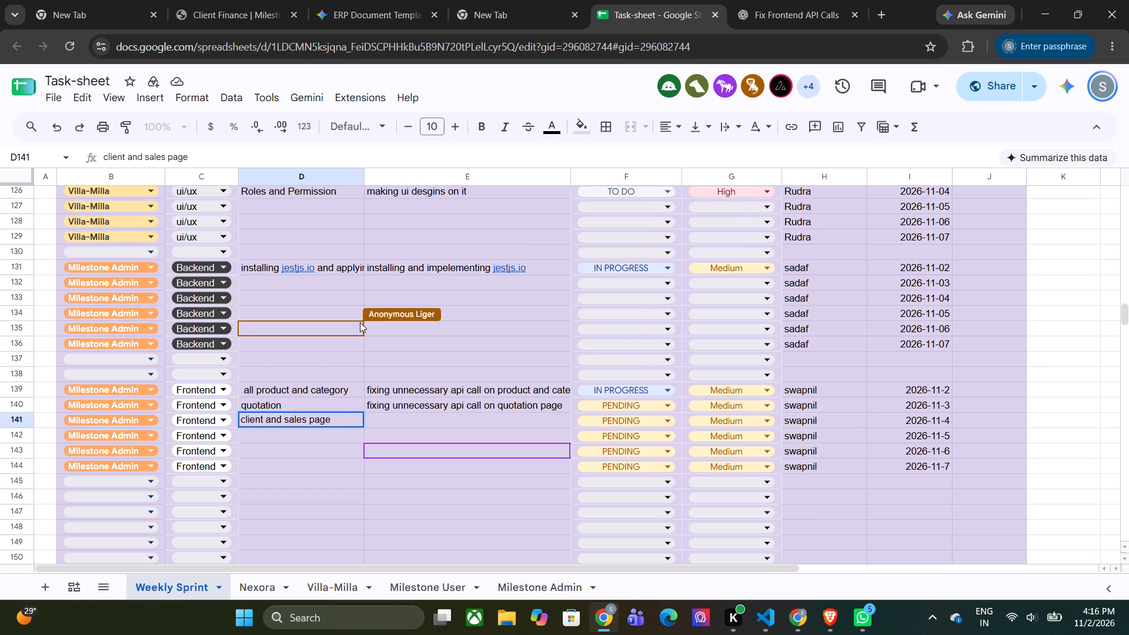
{"action": "scroll", "coordinate": [360, 322], "scroll_direction": "up", "scroll_amount": 4}
{"action": "scroll", "coordinate": [360, 322], "scroll_direction": "down", "scroll_amount": 1}
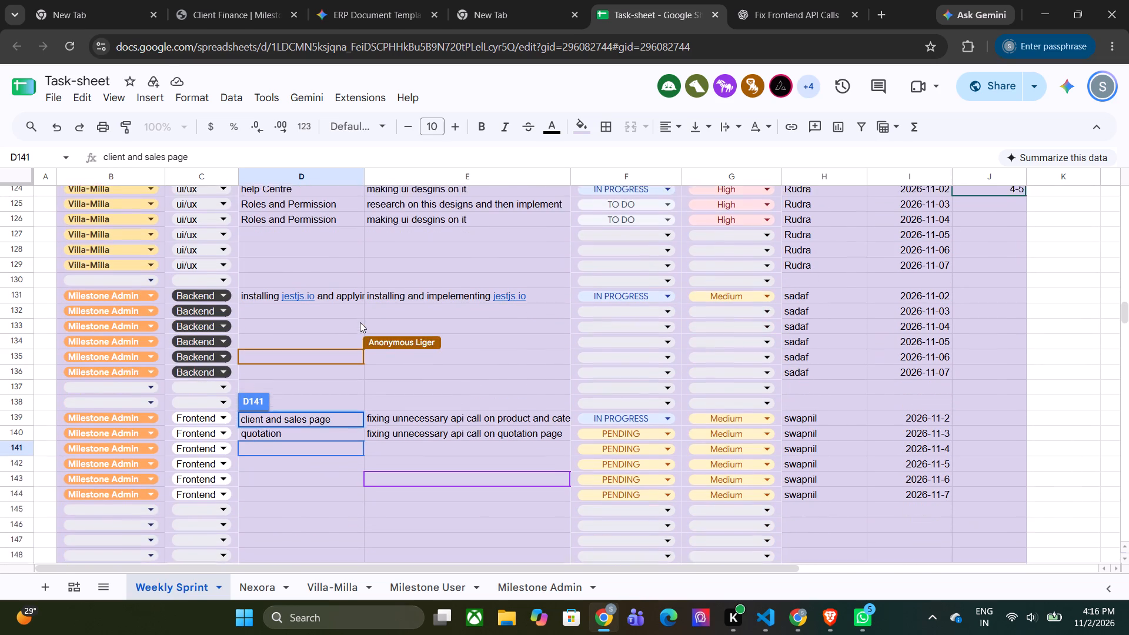
{"action": "scroll", "coordinate": [360, 322], "scroll_direction": "down", "scroll_amount": 1}
Enter "fixing unnecessary api call on client and sales page" as the task description in cell E141.
{"action": "left_click", "coordinate": [380, 429]}
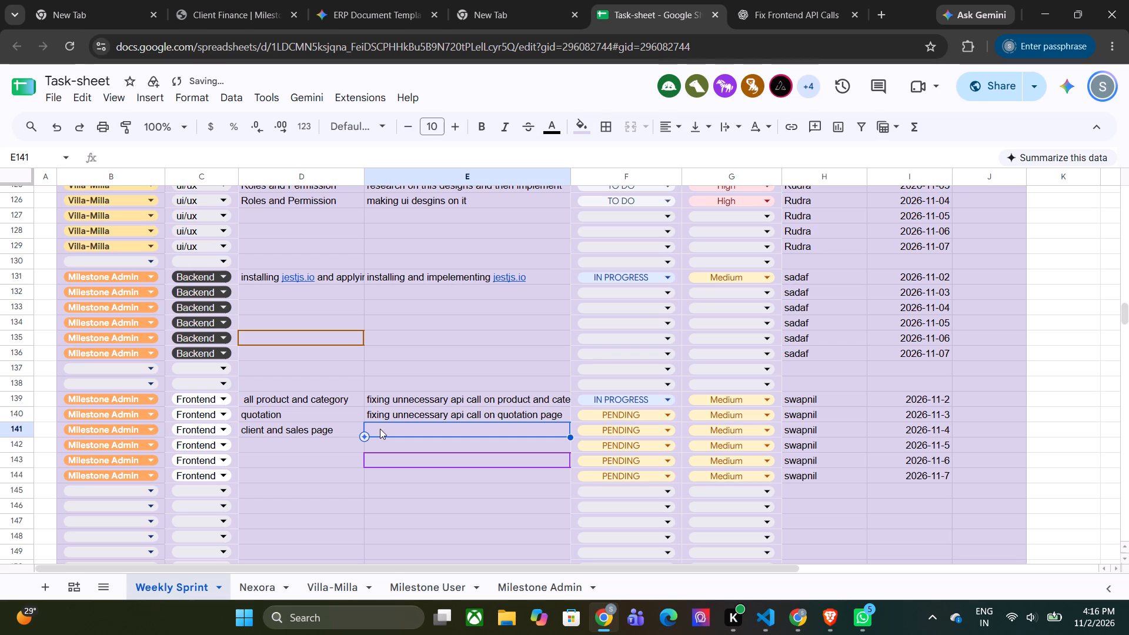
{"action": "type", "text": "fi"}
{"action": "type", "text": "xing"}
{"action": "key", "text": "space"}
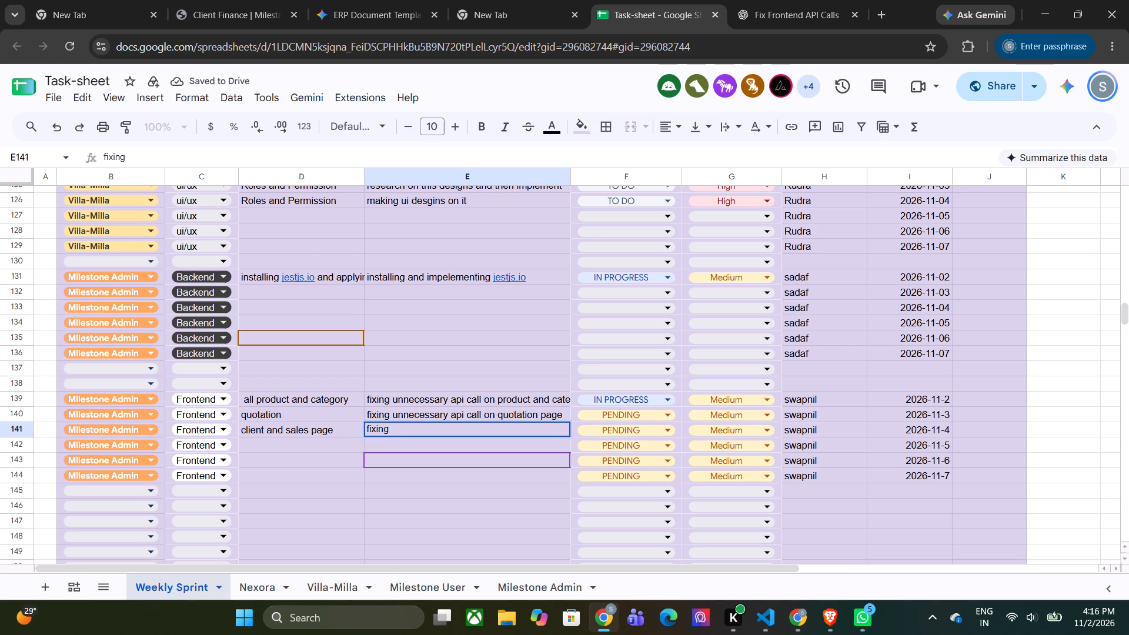
{"action": "type", "text": "un"}
{"action": "type", "text": "ne"}
{"action": "type", "text": "cessa"}
{"action": "type", "text": "ry"}
{"action": "key", "text": "space"}
{"action": "type", "text": "api call o"}
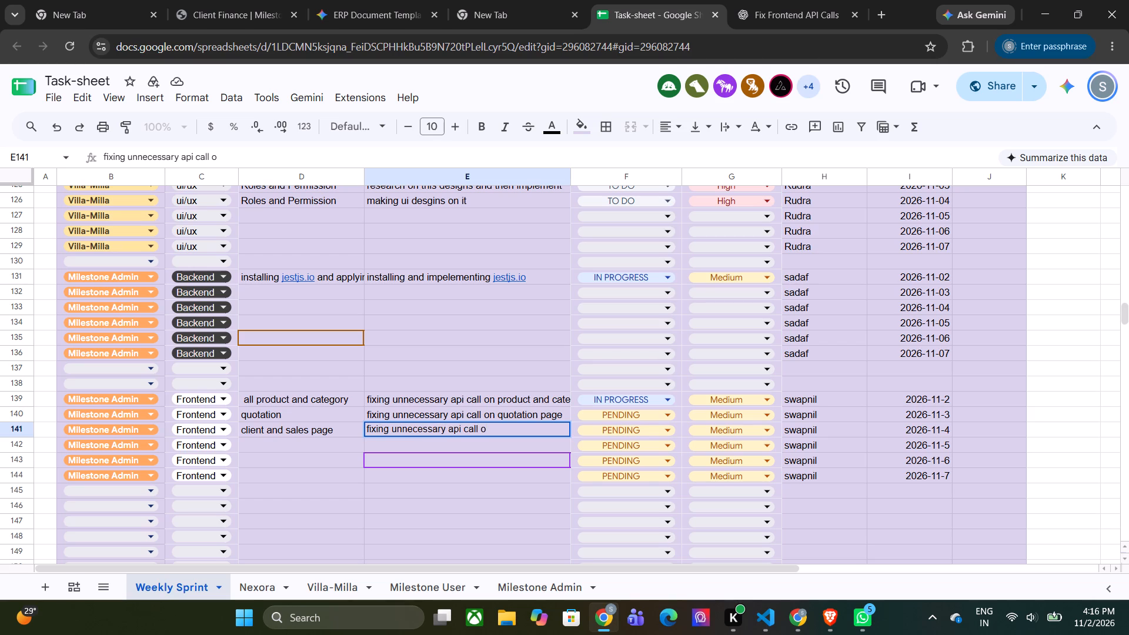
{"action": "type", "text": "n"}
{"action": "key", "text": "space"}
{"action": "type", "text": "client"}
{"action": "key", "text": "space"}
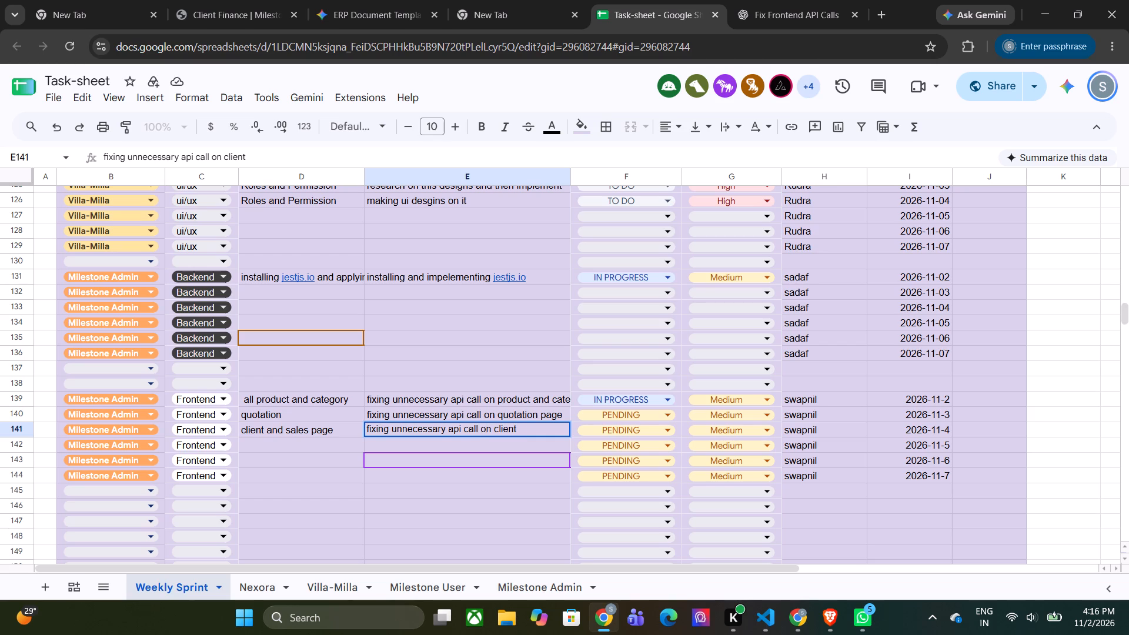
{"action": "type", "text": "and"}
{"action": "key", "text": "space"}
{"action": "type", "text": "sales"}
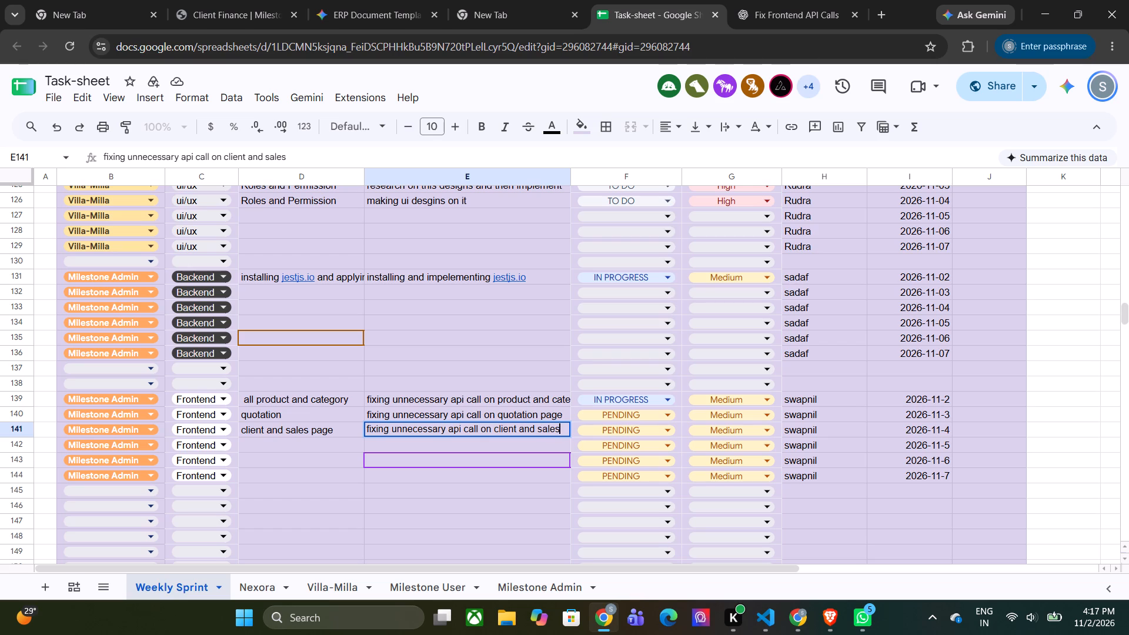
{"action": "key", "text": "space"}
{"action": "type", "text": "page"}
{"action": "key", "text": "space"}
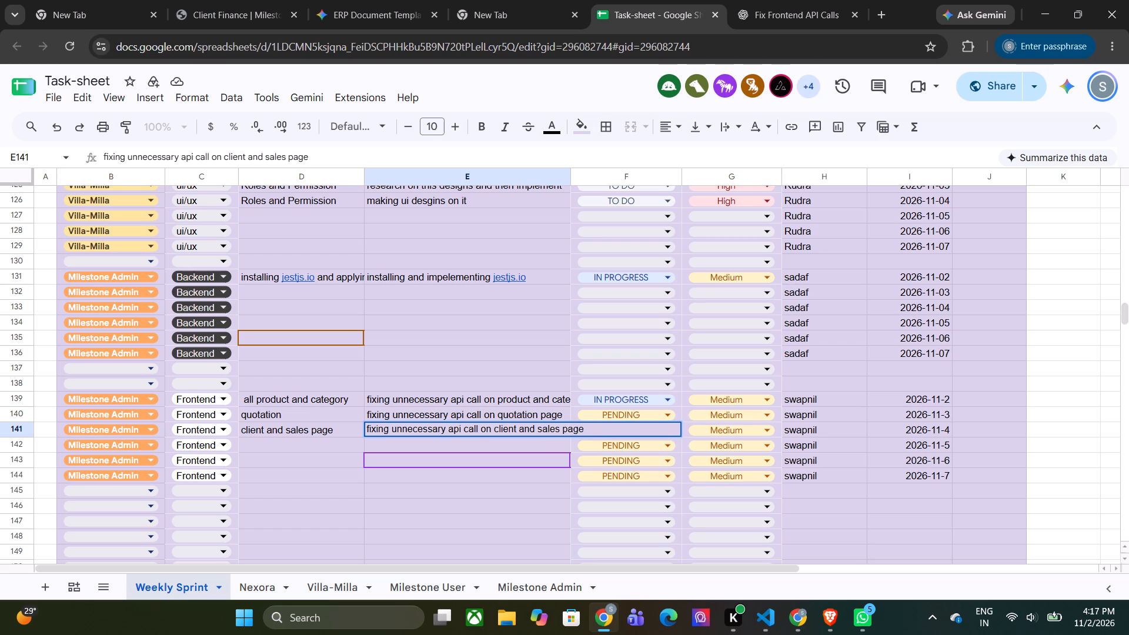
{"action": "left_click", "coordinate": [674, 429]}
{"action": "key", "text": "Return"}
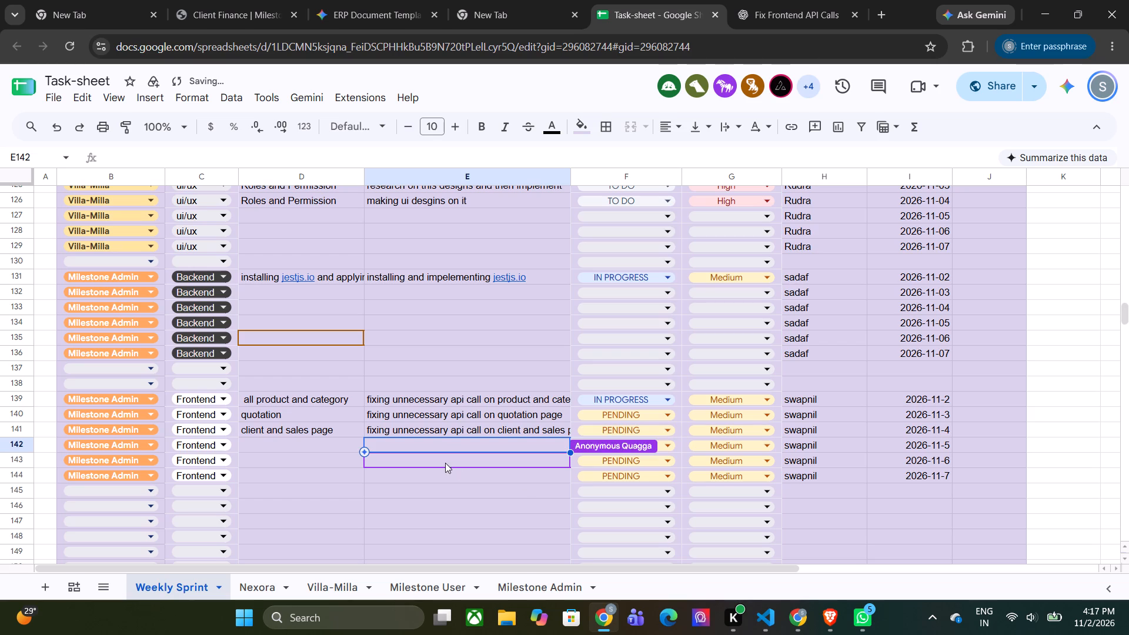
Check the Purchase submodules on the Milestone admin site and enter "vendor and vendor finance" as the module in cell D142 of the Task-sheet.
{"action": "left_click", "coordinate": [266, 442]}
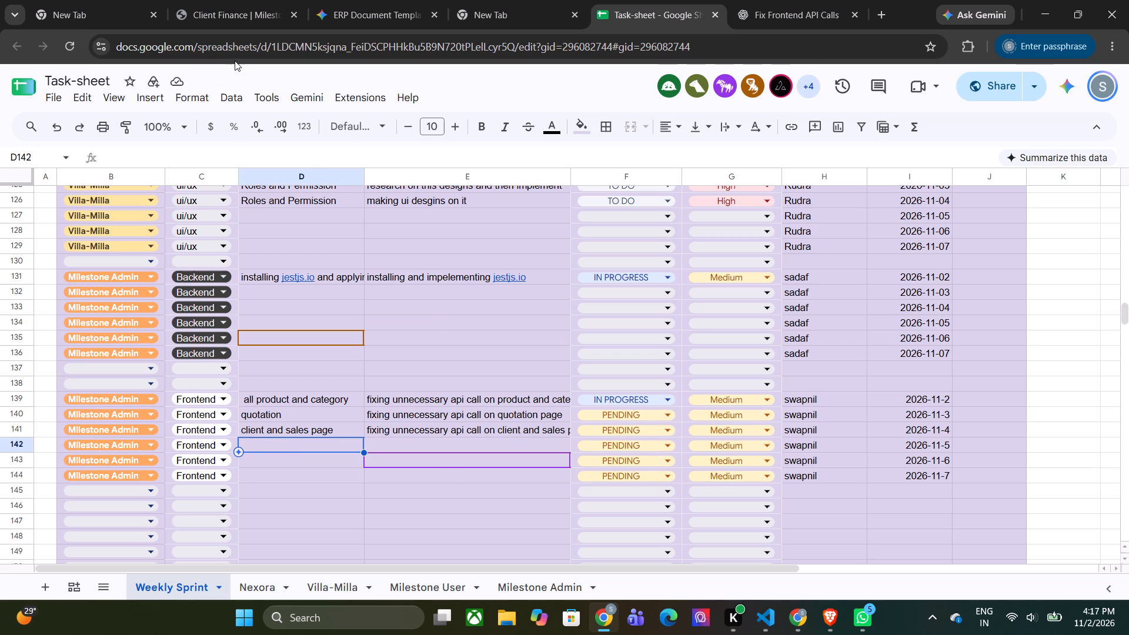
{"action": "left_click", "coordinate": [224, 14]}
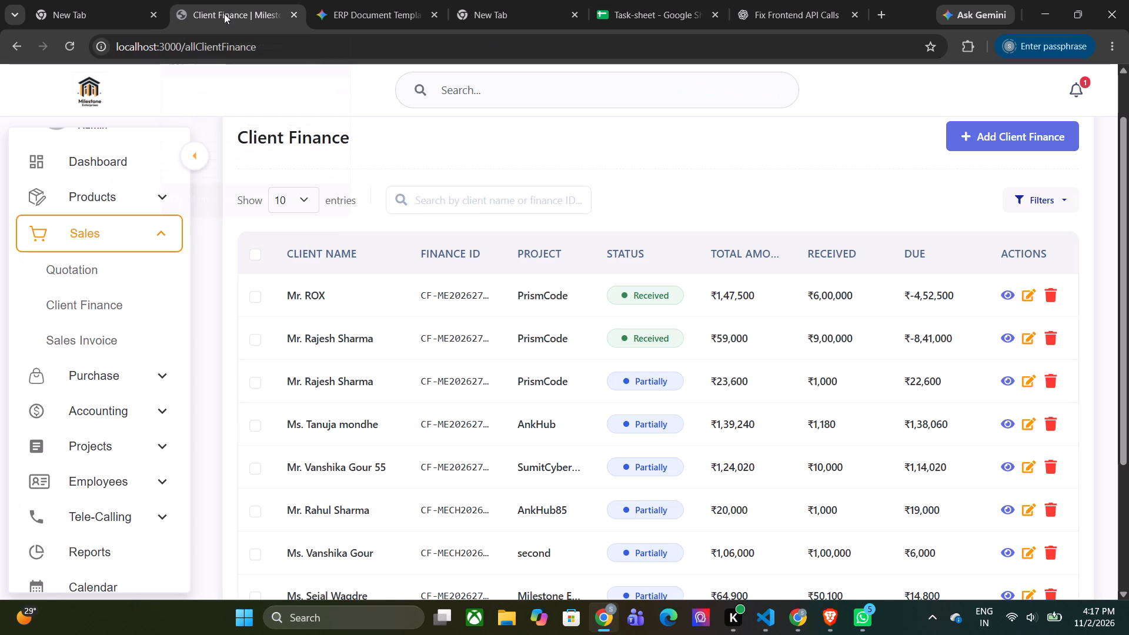
{"action": "left_click", "coordinate": [103, 381]}
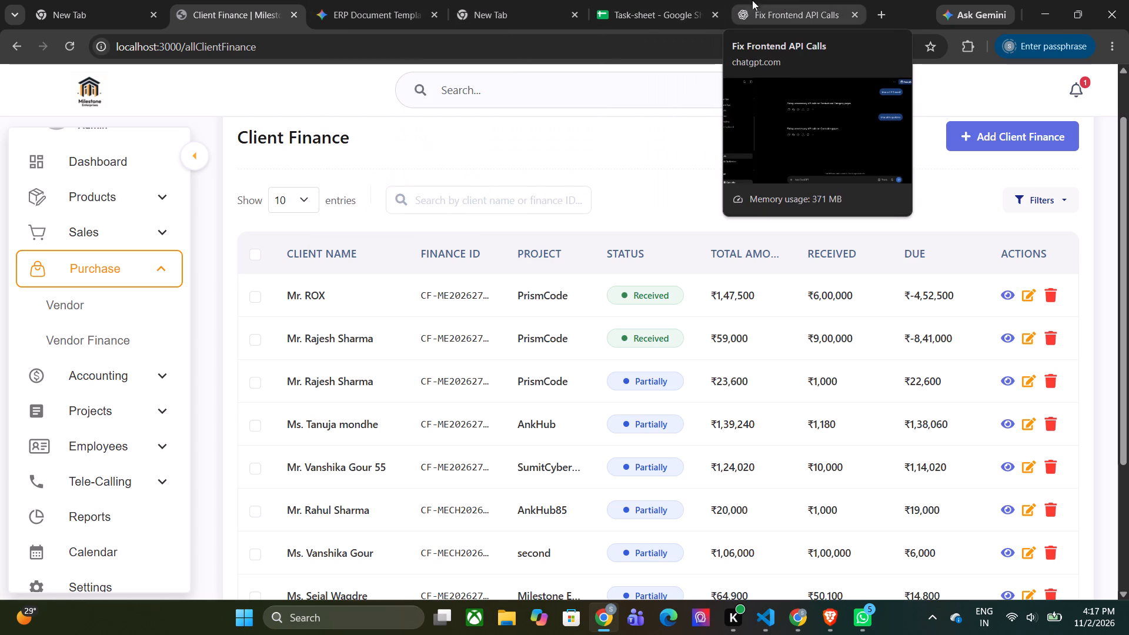
{"action": "left_click", "coordinate": [657, 14]}
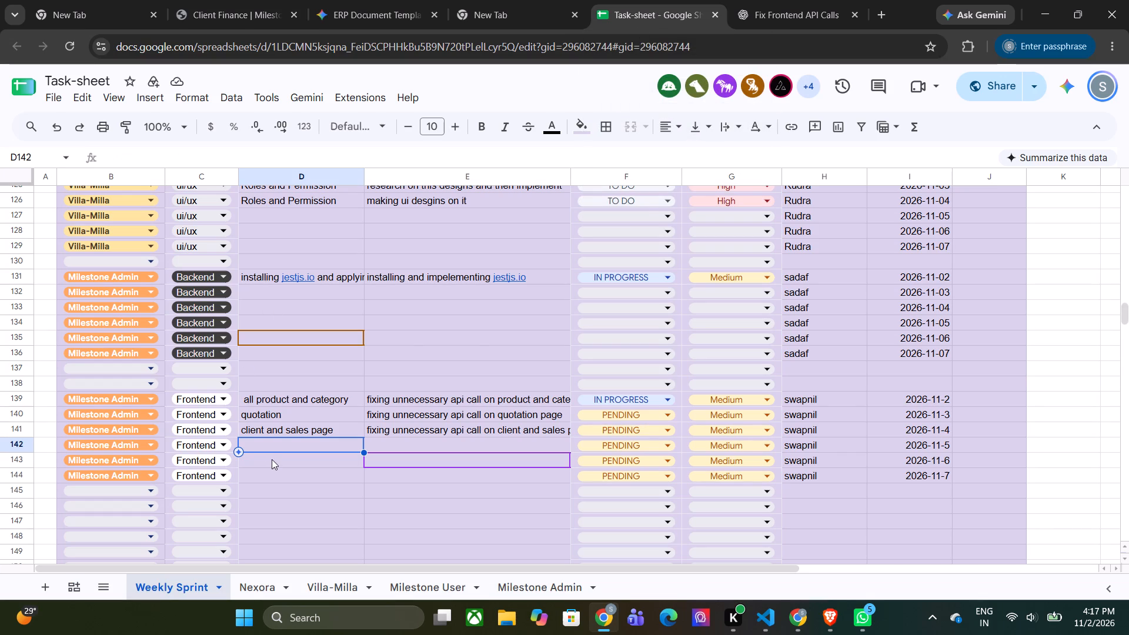
{"action": "type", "text": "vendor"}
{"action": "key", "text": "space"}
{"action": "type", "text": "and vendor"}
{"action": "key", "text": "space"}
{"action": "type", "text": "finance"}
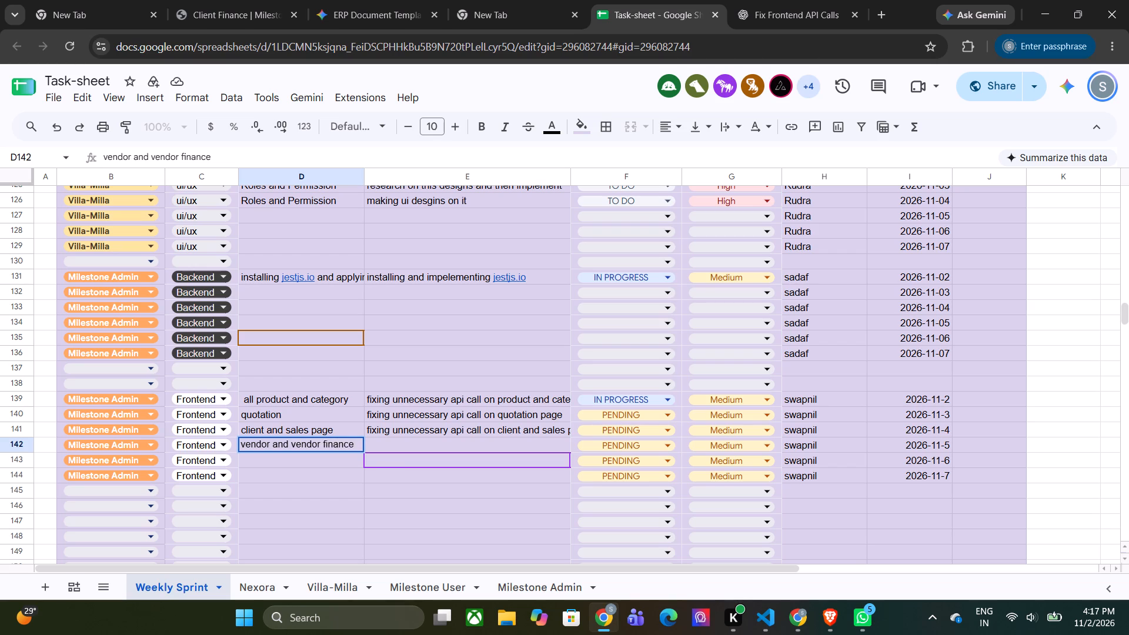
Enter "fixing unnecessary api call on vendor and vendor finance" as the task description in cell E142.
{"action": "left_click", "coordinate": [382, 447]}
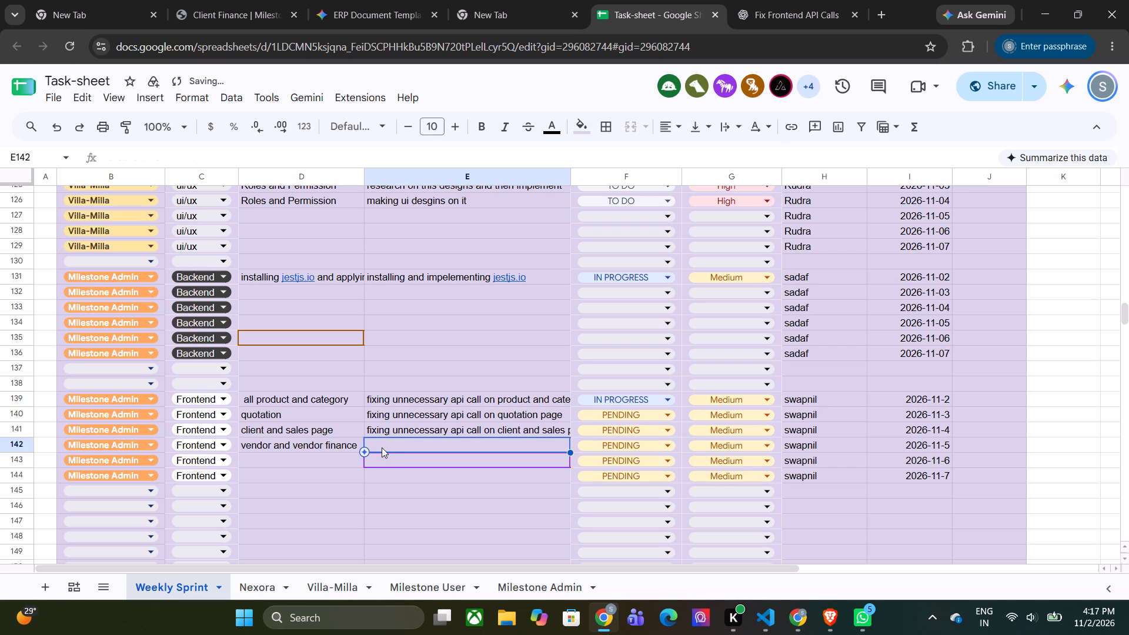
{"action": "type", "text": "fixing u"}
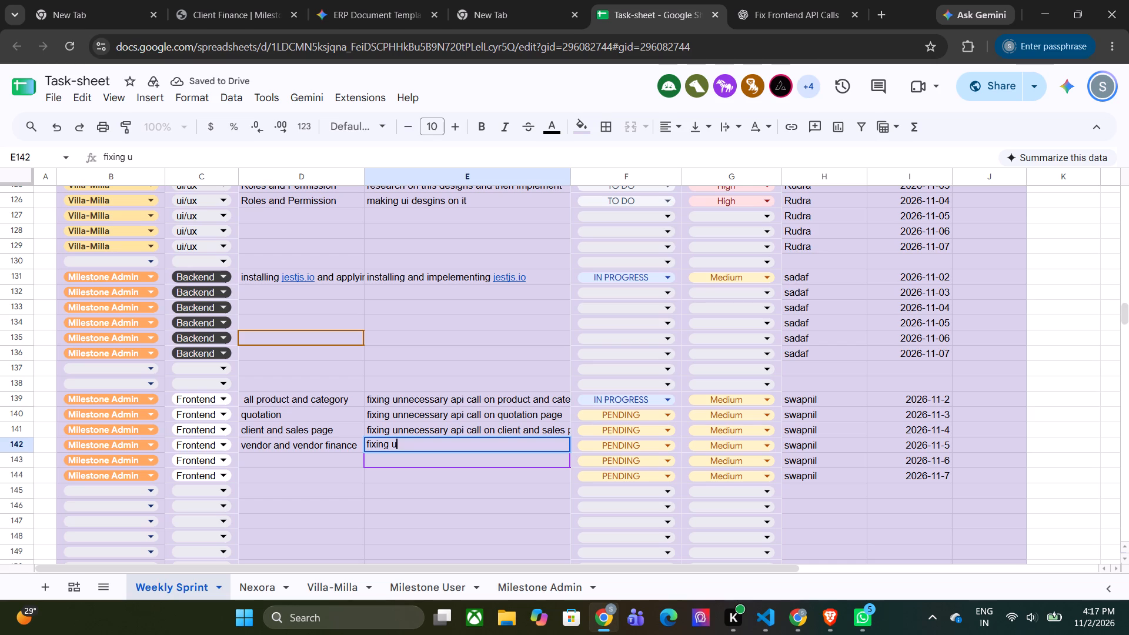
{"action": "type", "text": "nn"}
{"action": "key", "text": "e"}
{"action": "type", "text": "ce"}
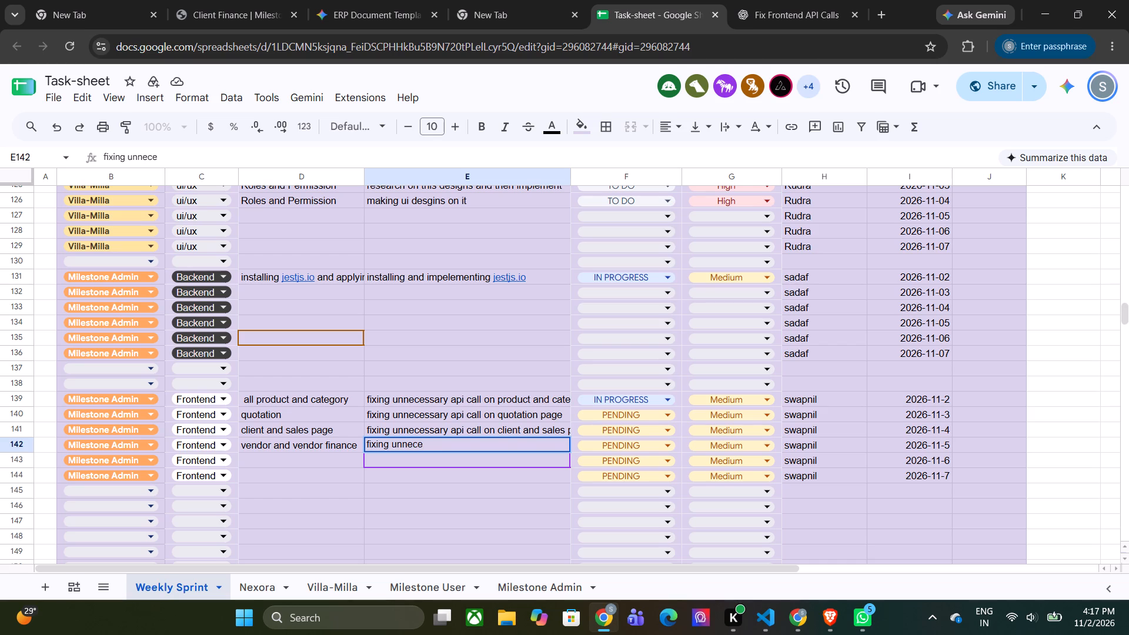
{"action": "type", "text": "ssa"}
{"action": "type", "text": "ry api call on"}
{"action": "key", "text": "space"}
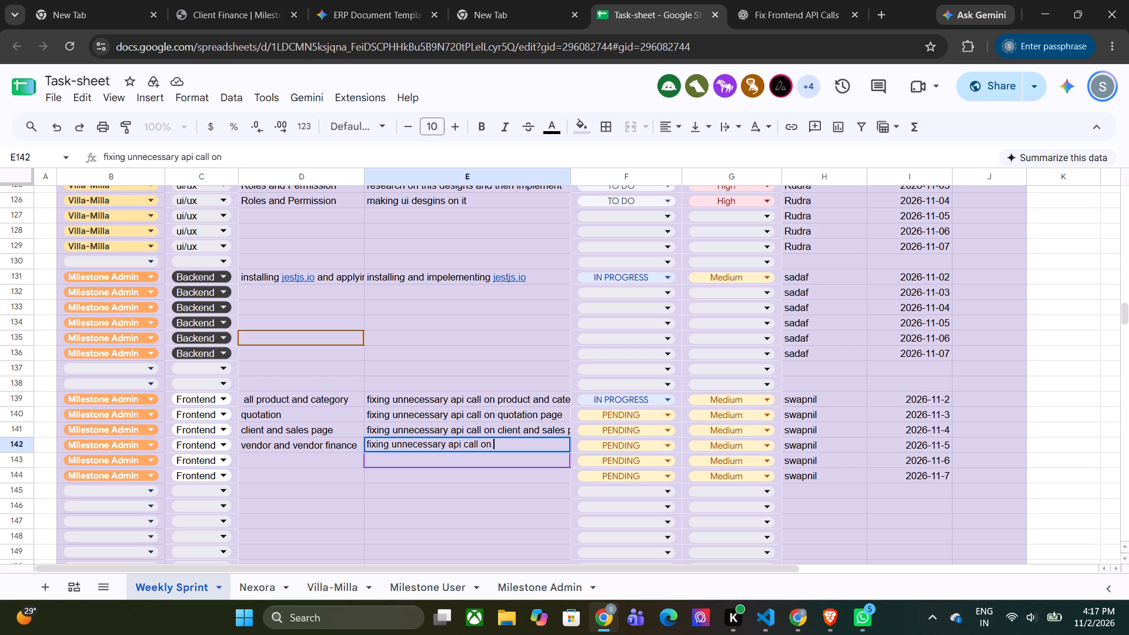
{"action": "type", "text": "vendor"}
{"action": "key", "text": "space"}
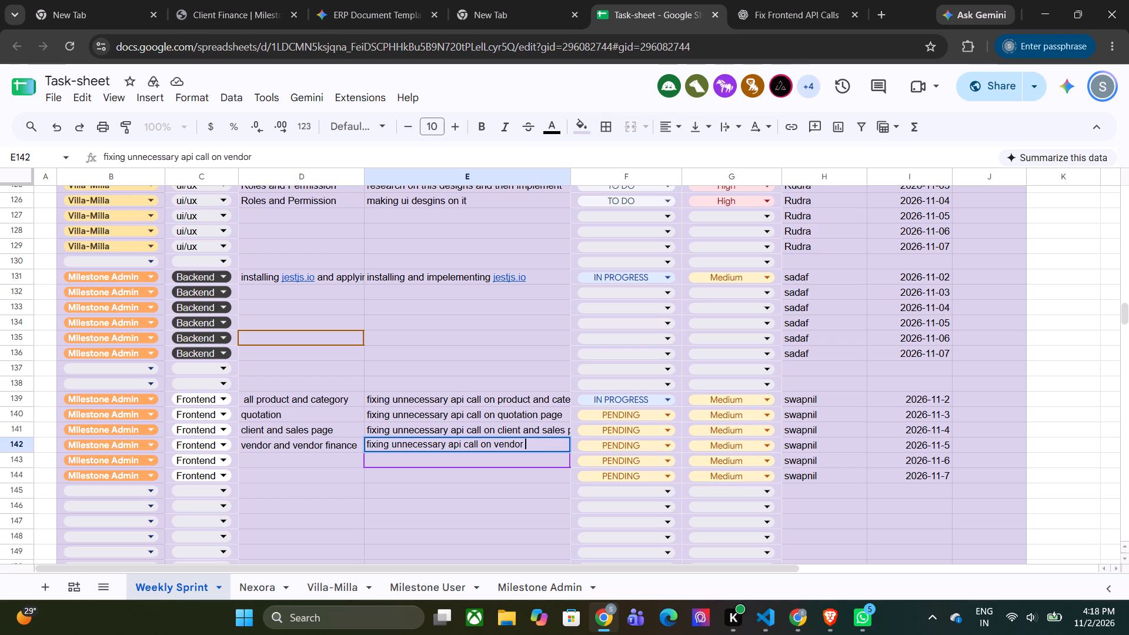
{"action": "type", "text": "and"}
{"action": "key", "text": "space"}
{"action": "type", "text": "vendor"}
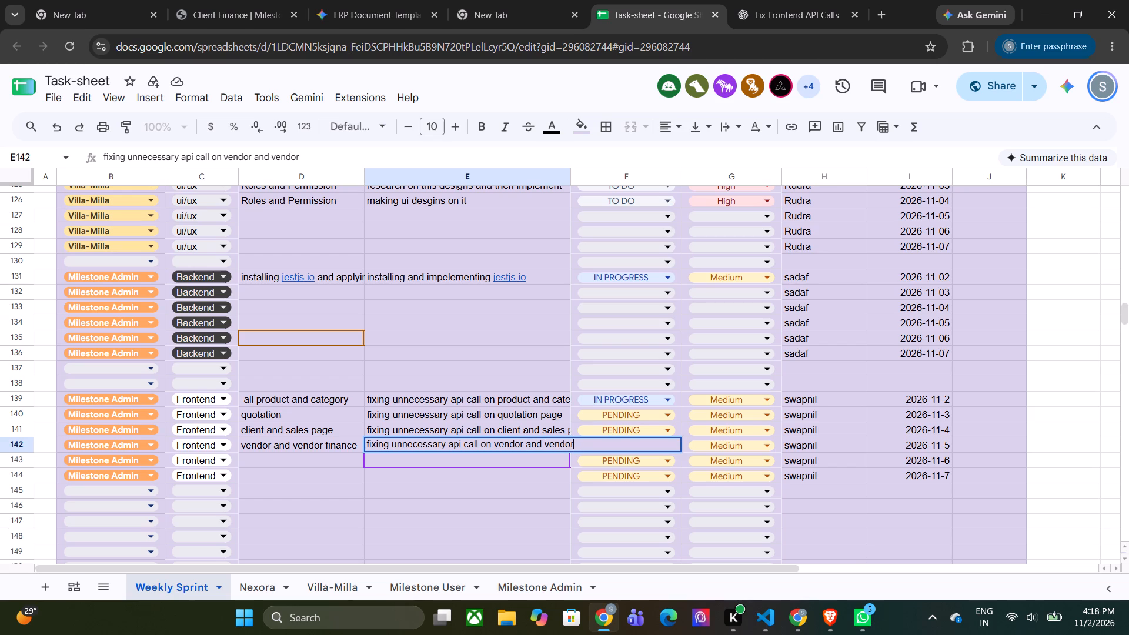
{"action": "key", "text": "space"}
{"action": "type", "text": "finance"}
{"action": "key", "text": "Return"}
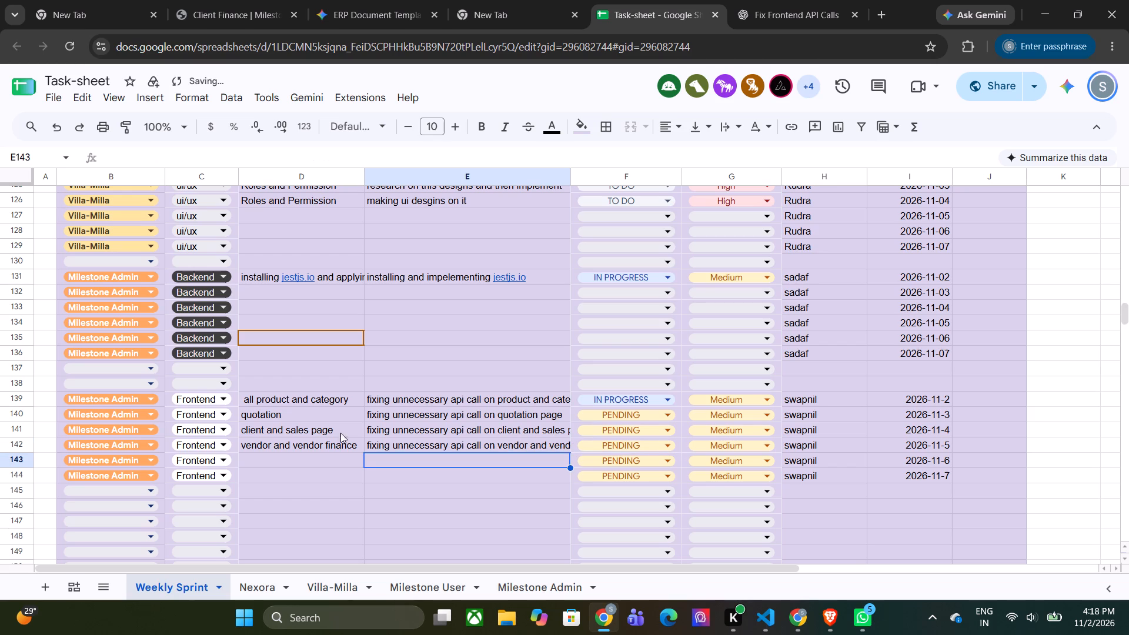
{"action": "left_click", "coordinate": [268, 457]}
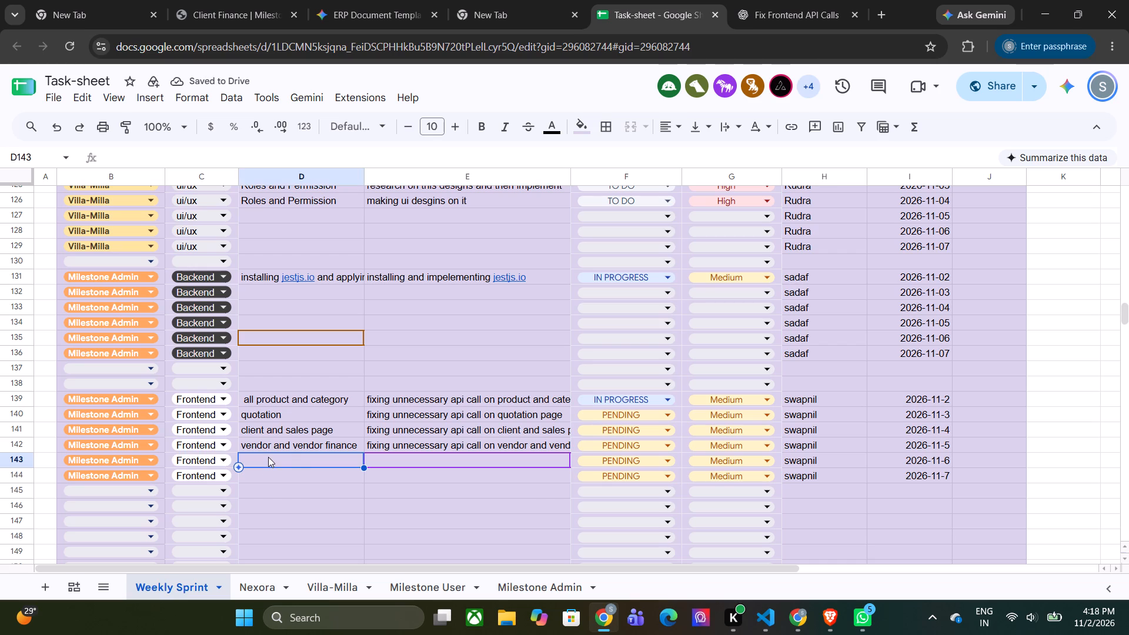
{"action": "left_click", "coordinate": [242, 0]}
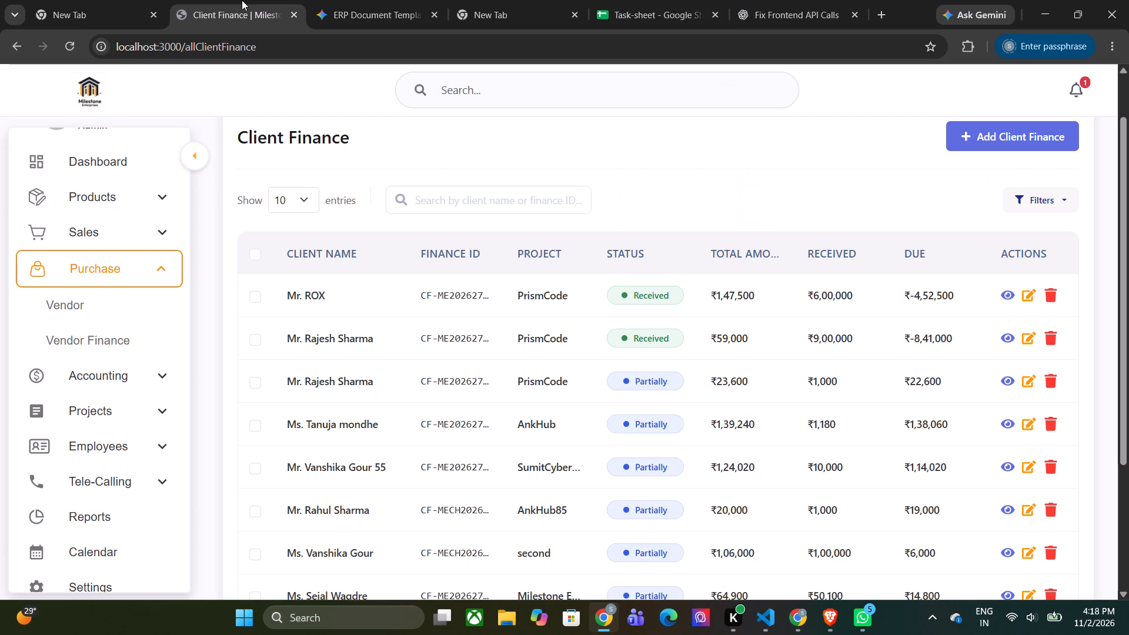
{"action": "left_click", "coordinate": [135, 366]}
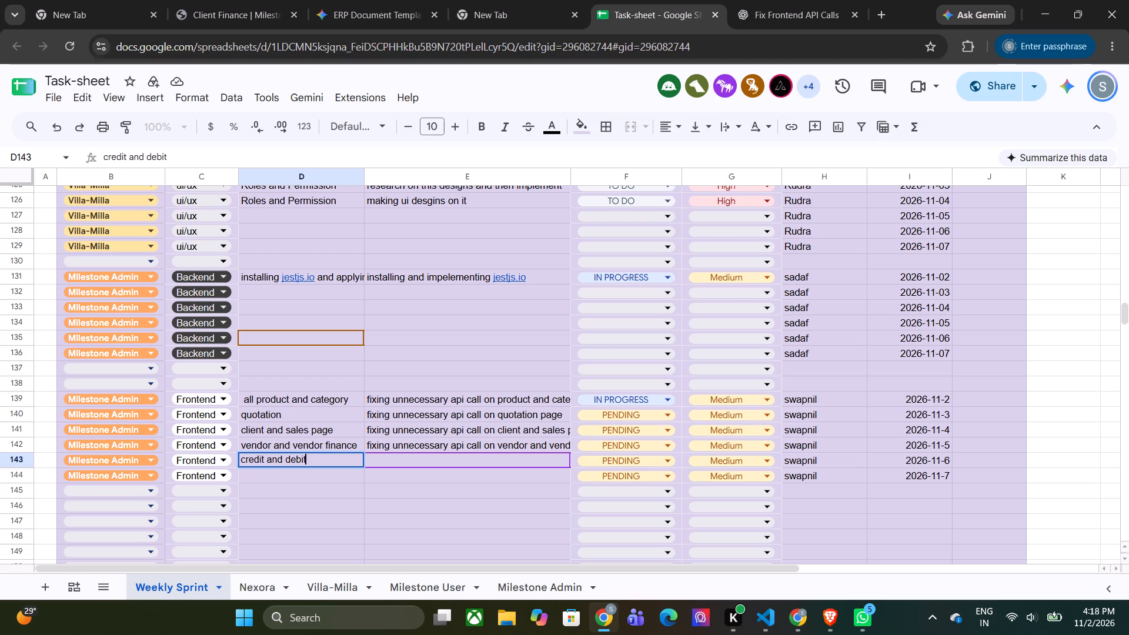
{"action": "left_click", "coordinate": [208, 0]}
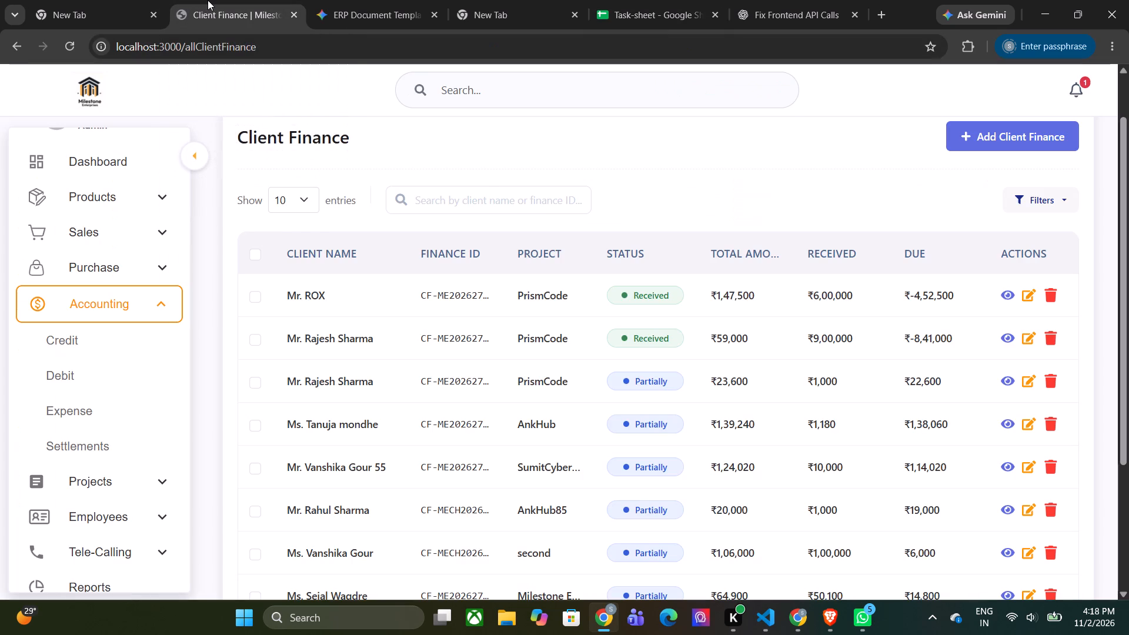
{"action": "left_click", "coordinate": [641, 0]}
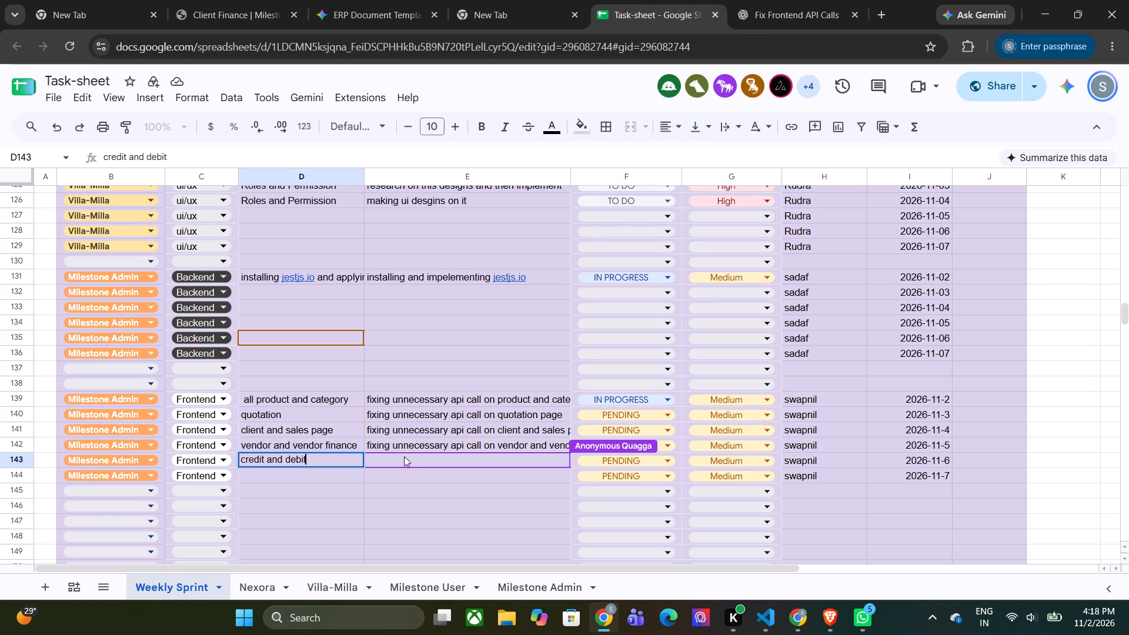
Enter "fixing unnecessary api call on credit and debit page" as the task description in cell E143.
{"action": "left_click", "coordinate": [397, 465]}
{"action": "type", "text": "fixin"}
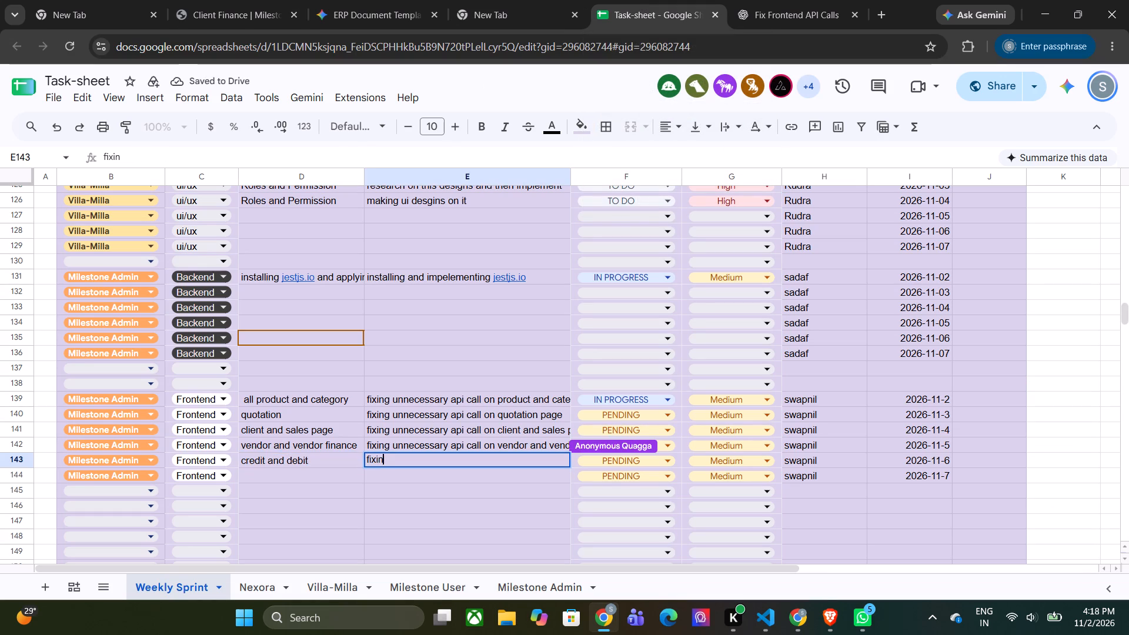
{"action": "type", "text": "g"}
{"action": "key", "text": "space"}
{"action": "type", "text": "unne"}
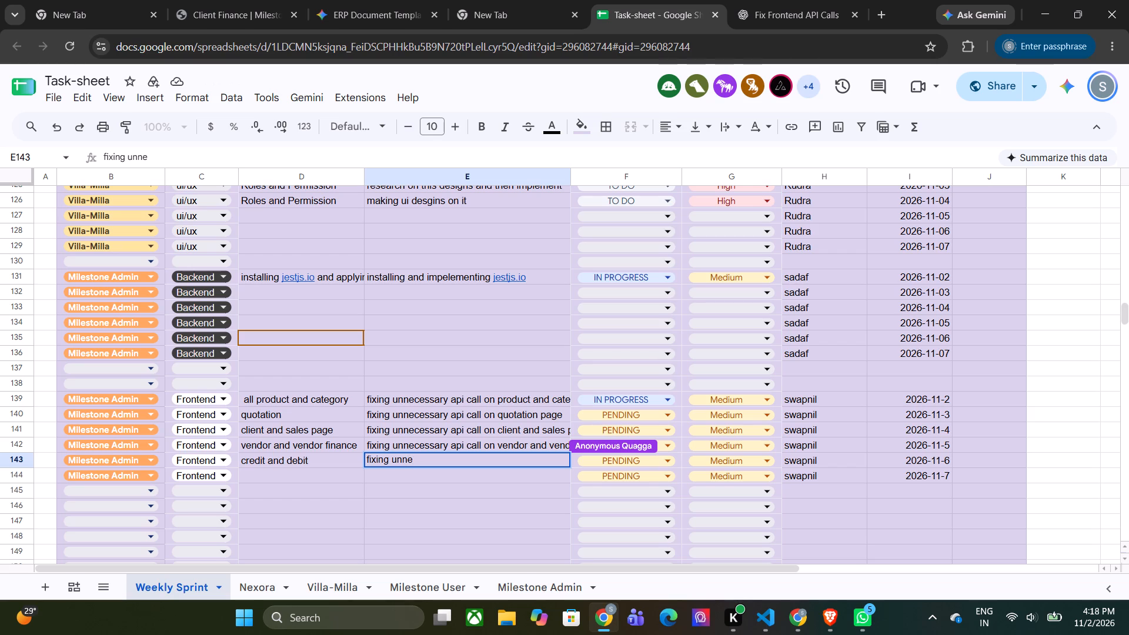
{"action": "type", "text": "cessa"}
{"action": "type", "text": "ry api call o"}
{"action": "type", "text": "n"}
{"action": "key", "text": "space"}
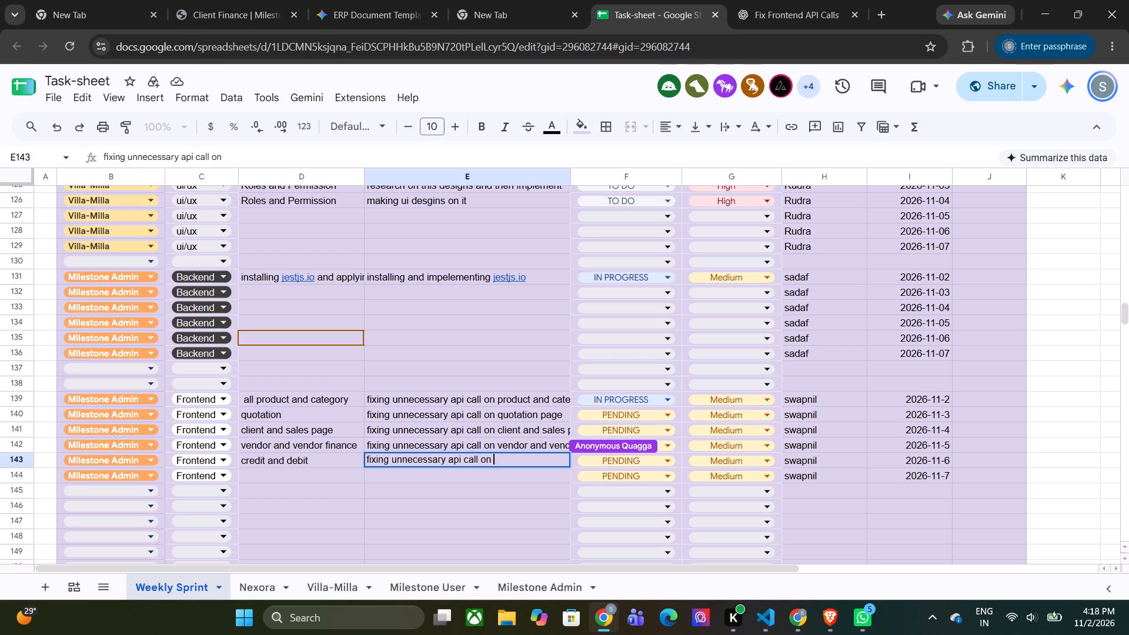
{"action": "key", "text": "c"}
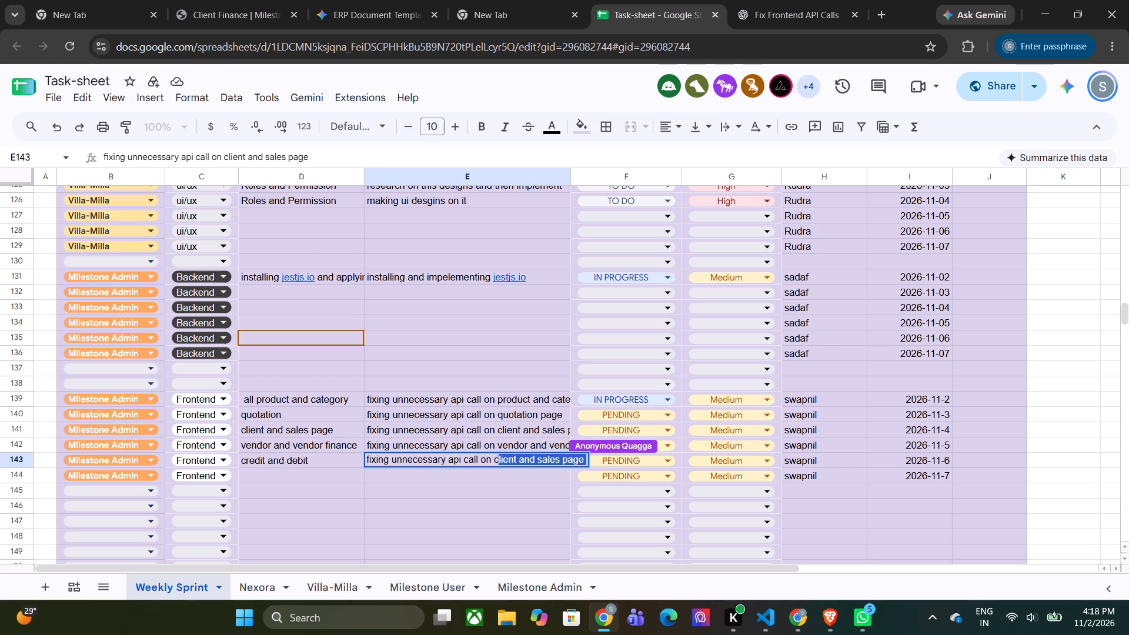
{"action": "type", "text": "redit and debit"}
{"action": "key", "text": "space"}
{"action": "type", "text": "page"}
{"action": "key", "text": "space"}
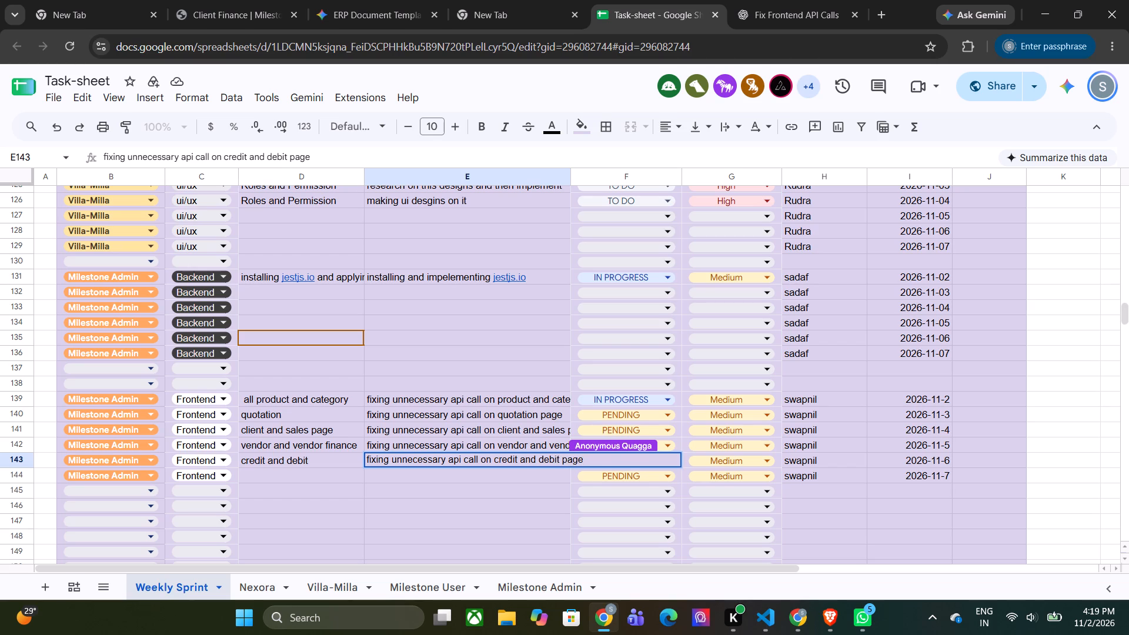
{"action": "key", "text": "Return"}
Consult the Accounting submodules on the admin site again and enter "expence and settlement" as the module in cell D144 of the Task-sheet.
{"action": "left_click", "coordinate": [304, 474]}
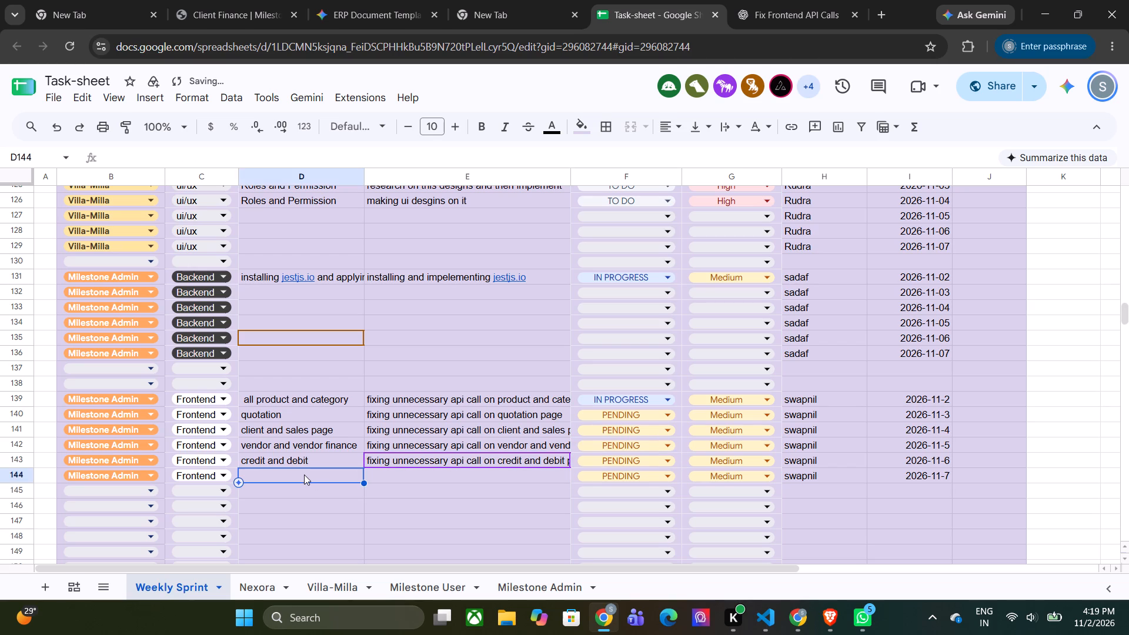
{"action": "left_click", "coordinate": [265, 0]}
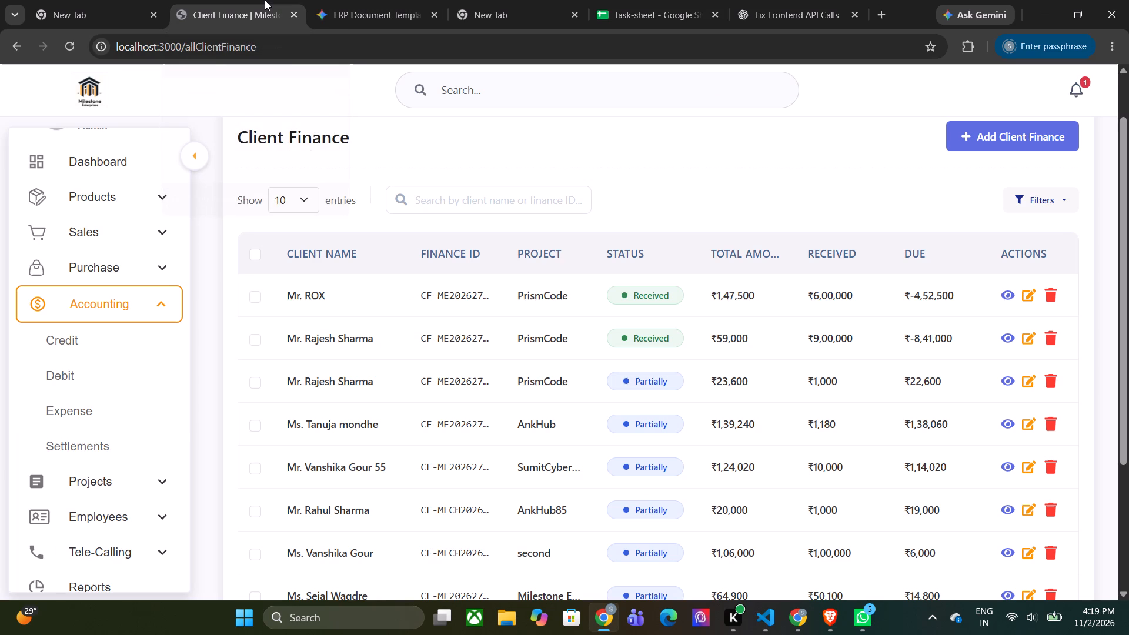
{"action": "left_click", "coordinate": [647, 0]}
{"action": "key", "text": "e"}
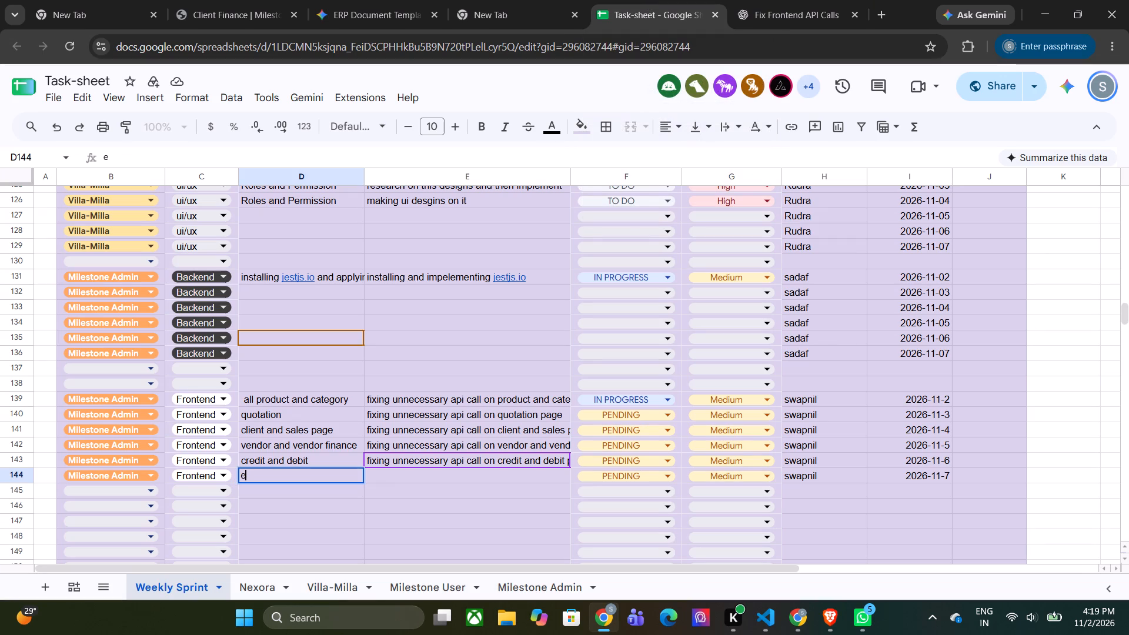
{"action": "key", "text": "x"}
{"action": "type", "text": "pen"}
{"action": "type", "text": "ce"}
{"action": "type", "text": "and sett"}
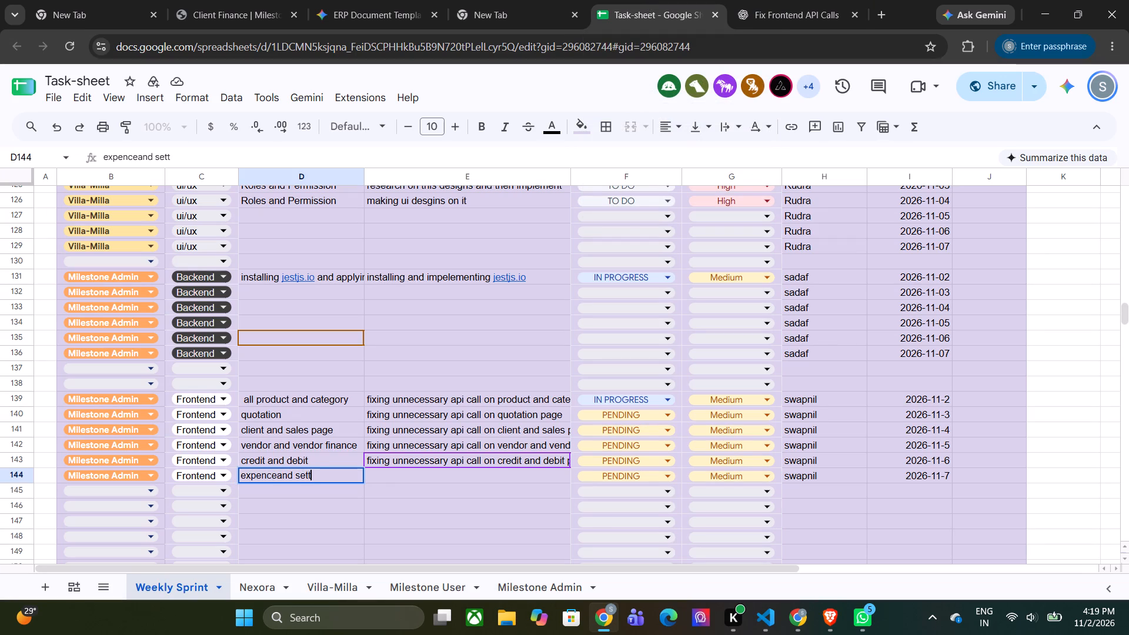
{"action": "left_click", "coordinate": [204, 0]}
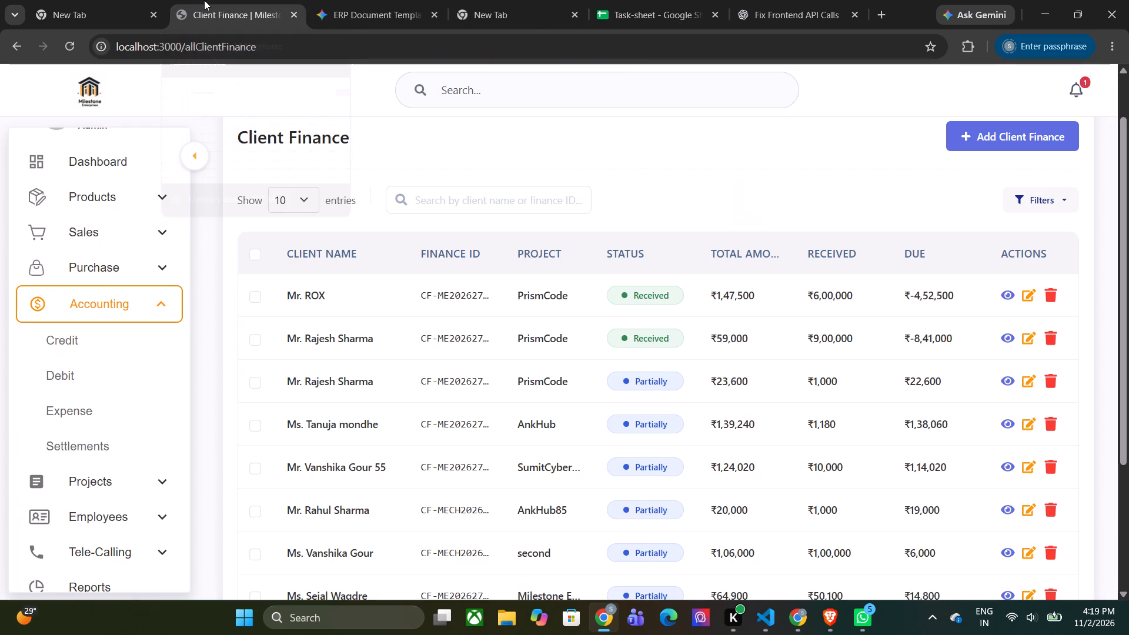
{"action": "left_click", "coordinate": [627, 15]}
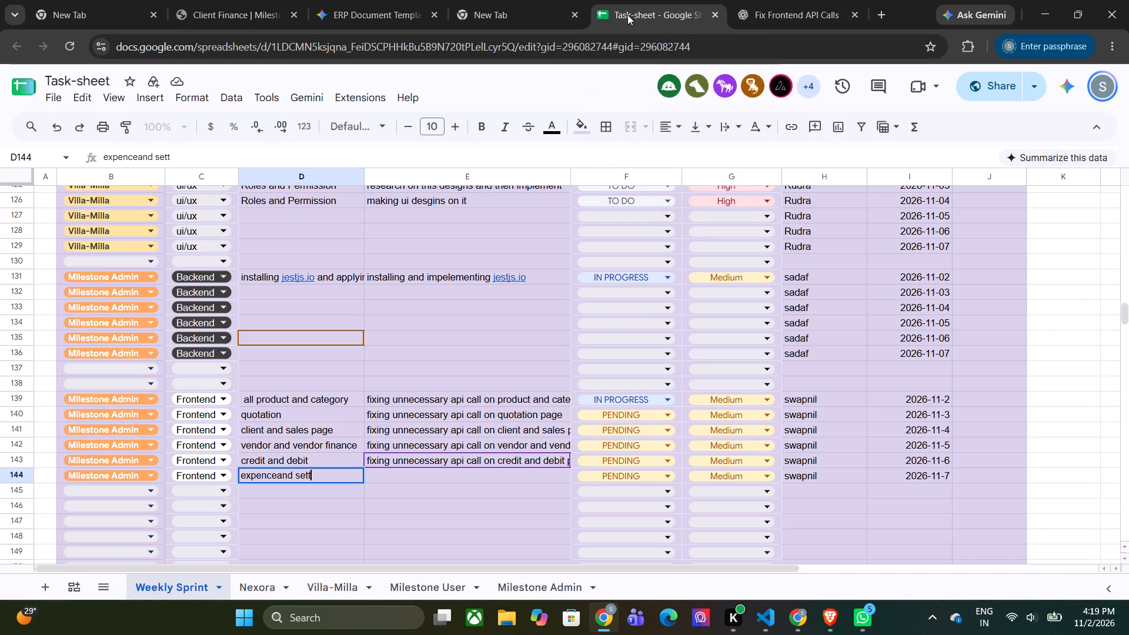
{"action": "type", "text": "lement"}
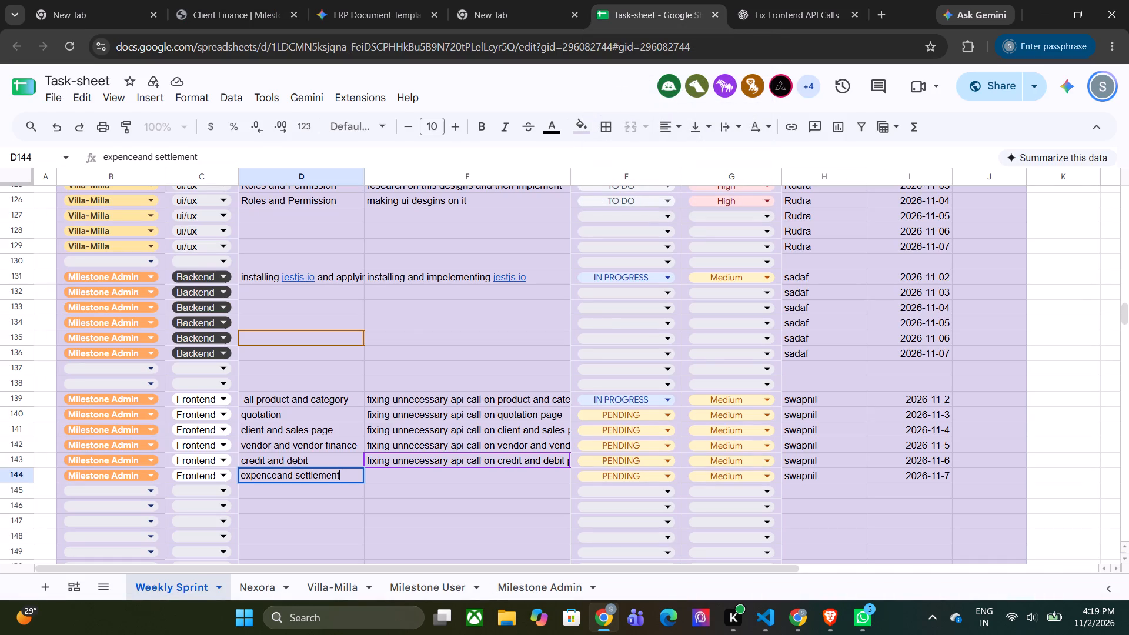
{"action": "left_click", "coordinate": [278, 475]}
{"action": "key", "text": "space"}
Enter "fixing unnecessary api call on expence and settlement" as the task description in cell E144.
{"action": "left_click", "coordinate": [399, 479]}
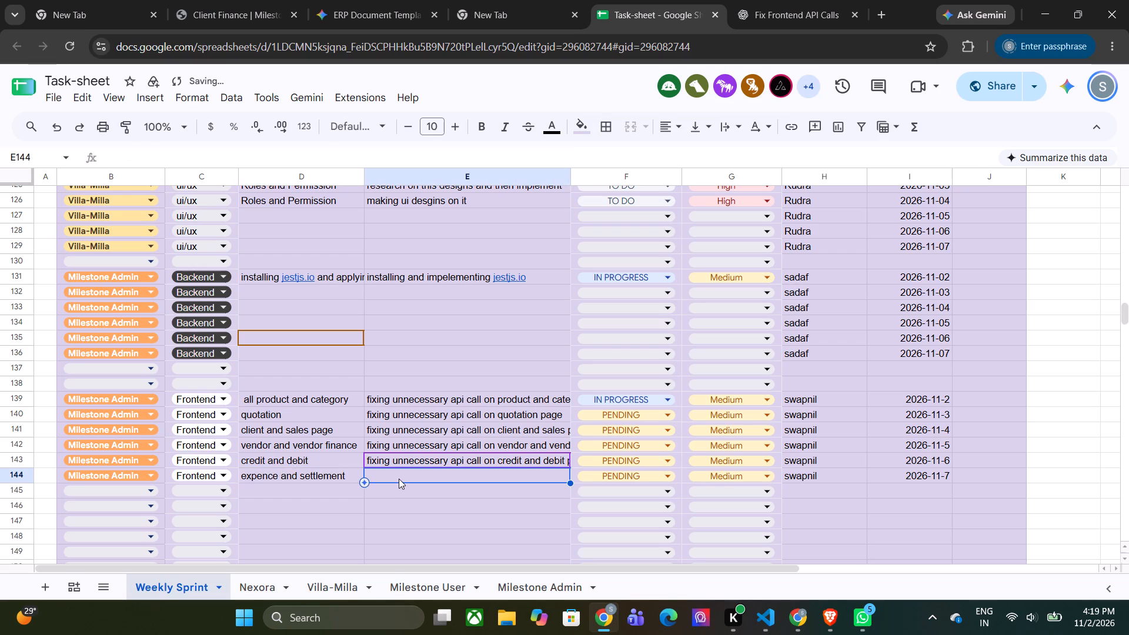
{"action": "type", "text": "fixing unnn"}
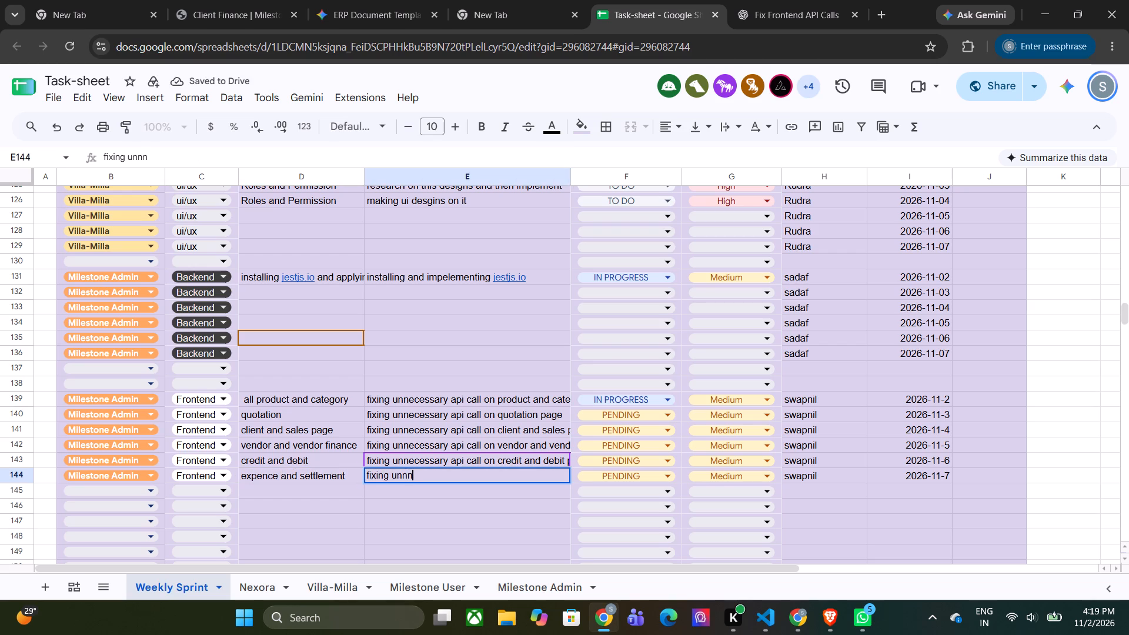
{"action": "key", "text": "BackSpace"}
{"action": "type", "text": "ecc"}
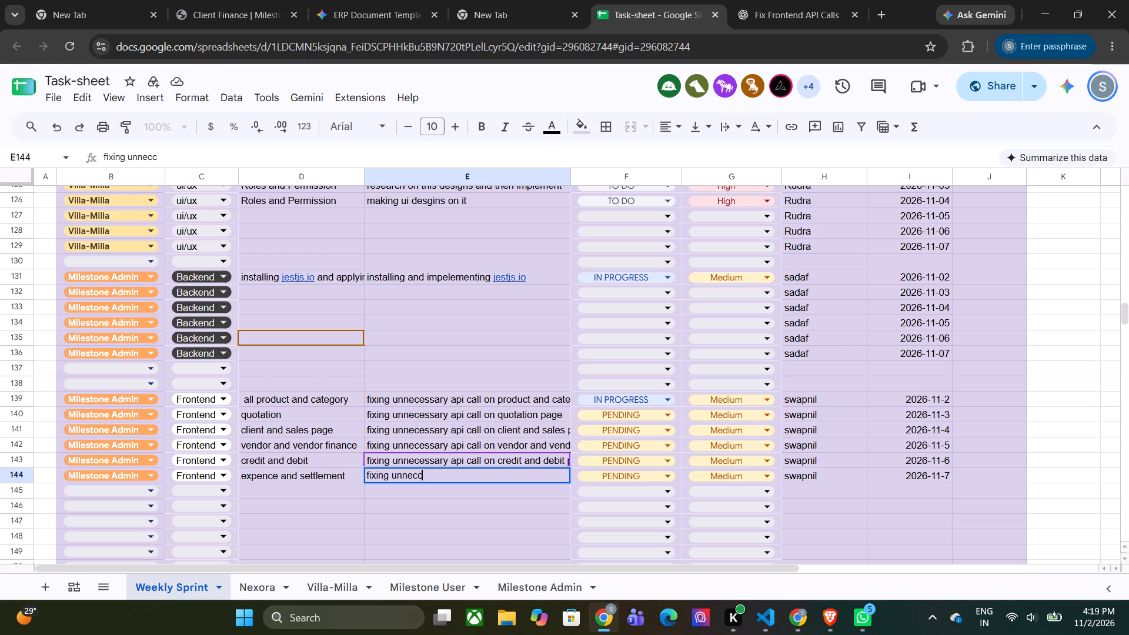
{"action": "key", "text": "BackSpace"}
{"action": "type", "text": "essa"}
{"action": "type", "text": "ry"}
{"action": "key", "text": "space"}
{"action": "type", "text": "api call on"}
{"action": "key", "text": "space"}
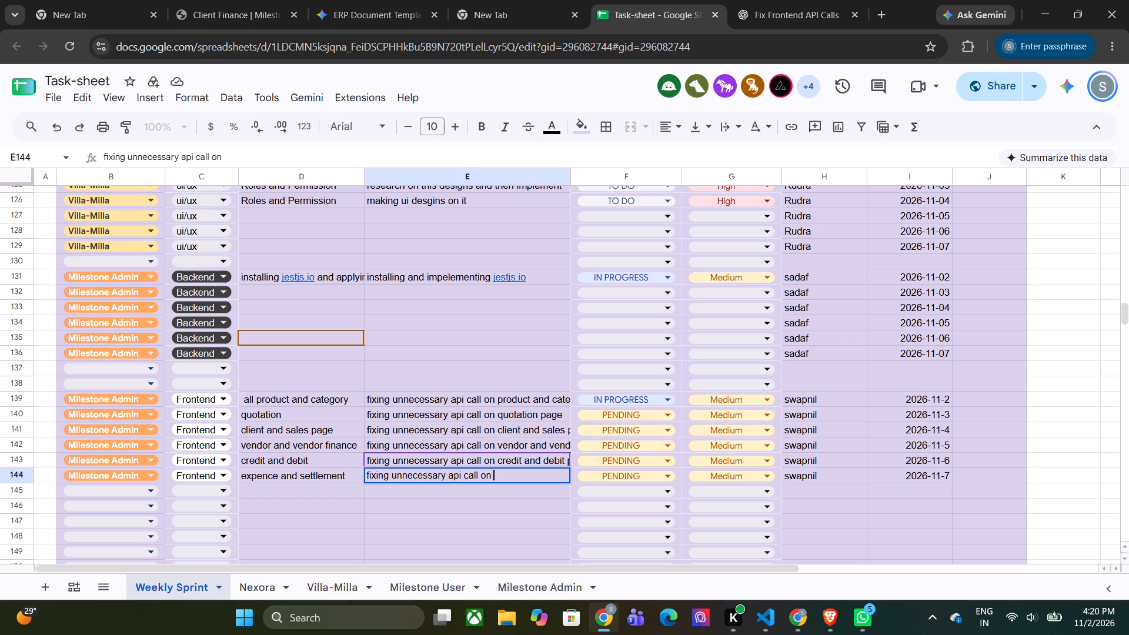
{"action": "type", "text": "ex"}
{"action": "type", "text": "pence and"}
{"action": "key", "text": "space"}
{"action": "type", "text": "settlement"}
{"action": "key", "text": "Return"}
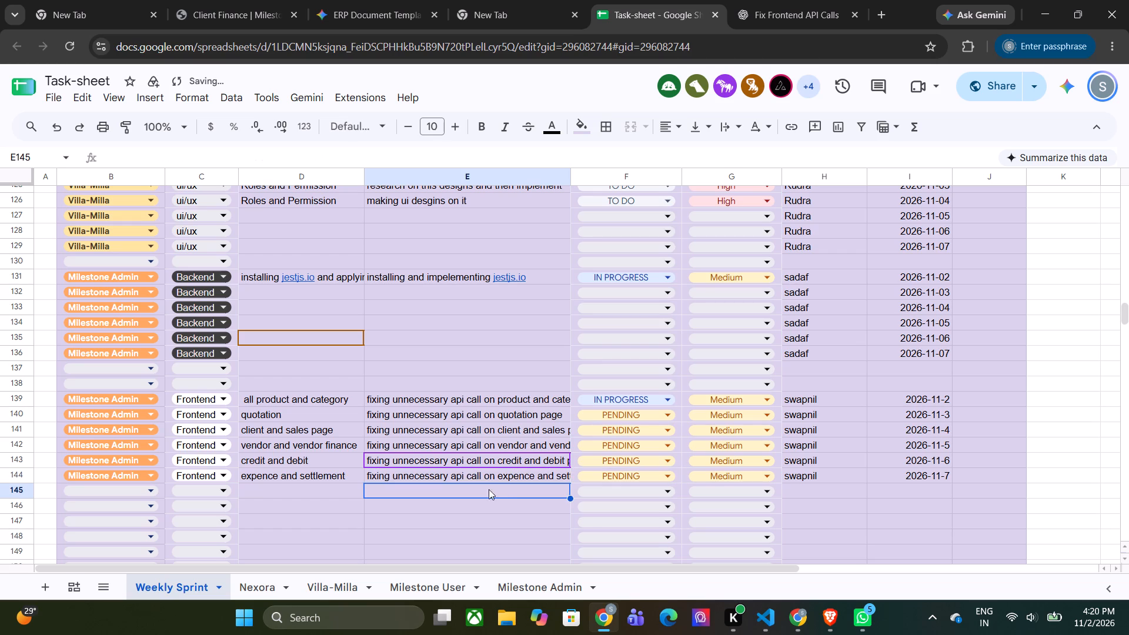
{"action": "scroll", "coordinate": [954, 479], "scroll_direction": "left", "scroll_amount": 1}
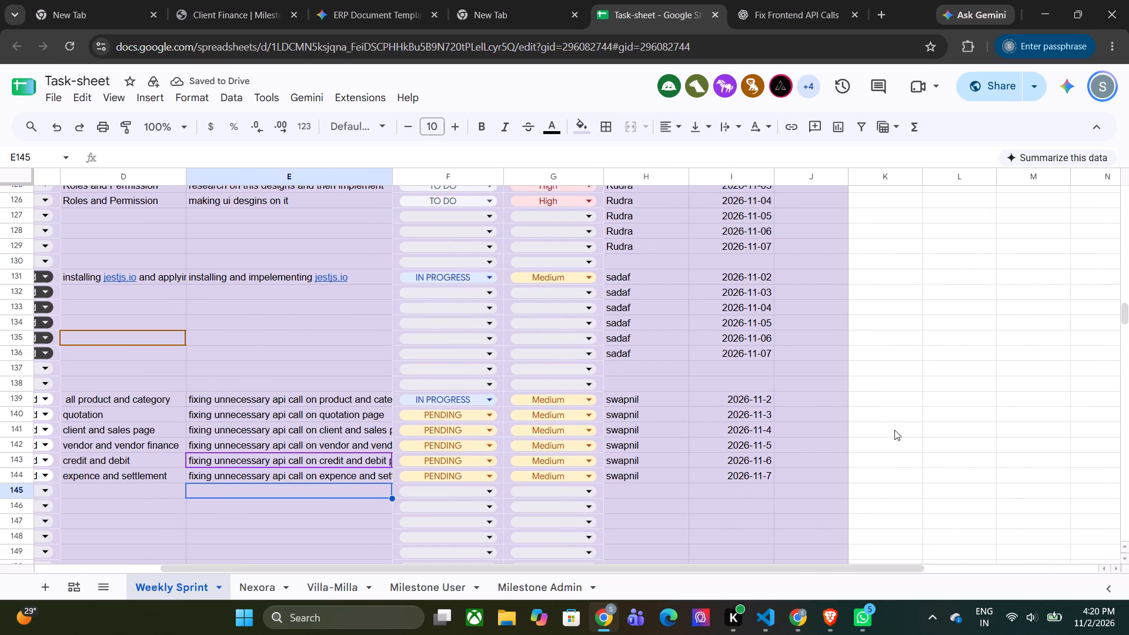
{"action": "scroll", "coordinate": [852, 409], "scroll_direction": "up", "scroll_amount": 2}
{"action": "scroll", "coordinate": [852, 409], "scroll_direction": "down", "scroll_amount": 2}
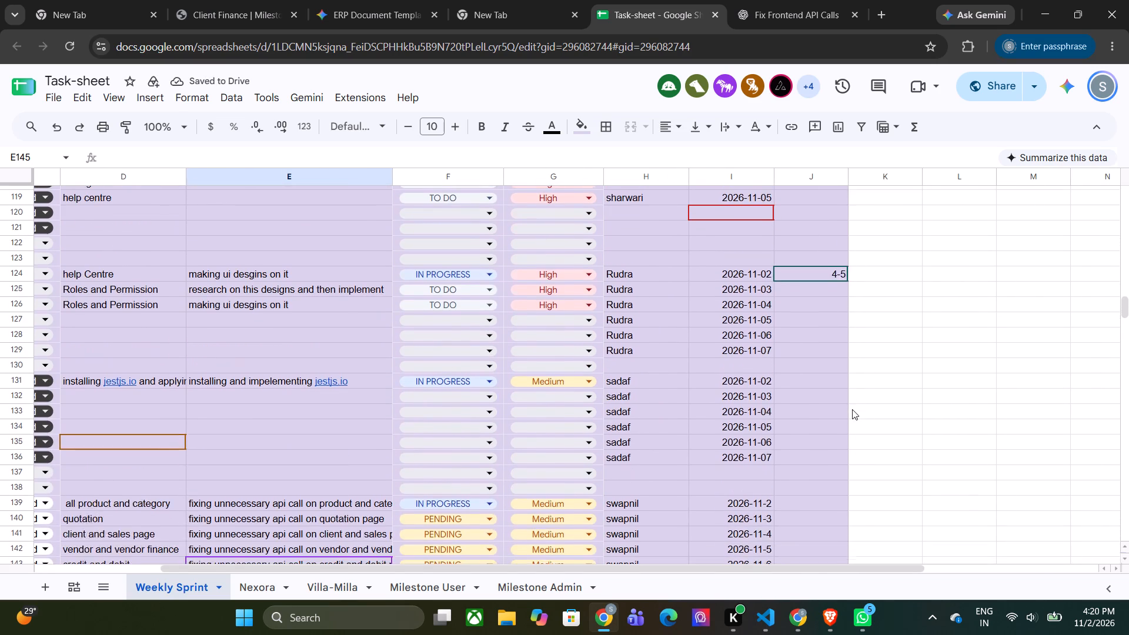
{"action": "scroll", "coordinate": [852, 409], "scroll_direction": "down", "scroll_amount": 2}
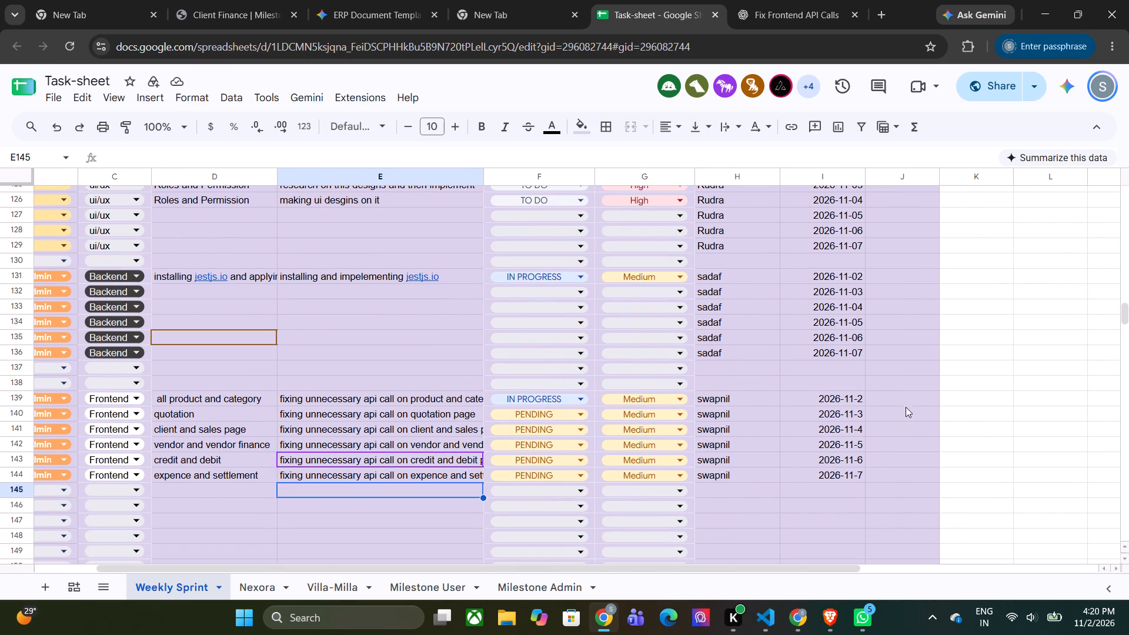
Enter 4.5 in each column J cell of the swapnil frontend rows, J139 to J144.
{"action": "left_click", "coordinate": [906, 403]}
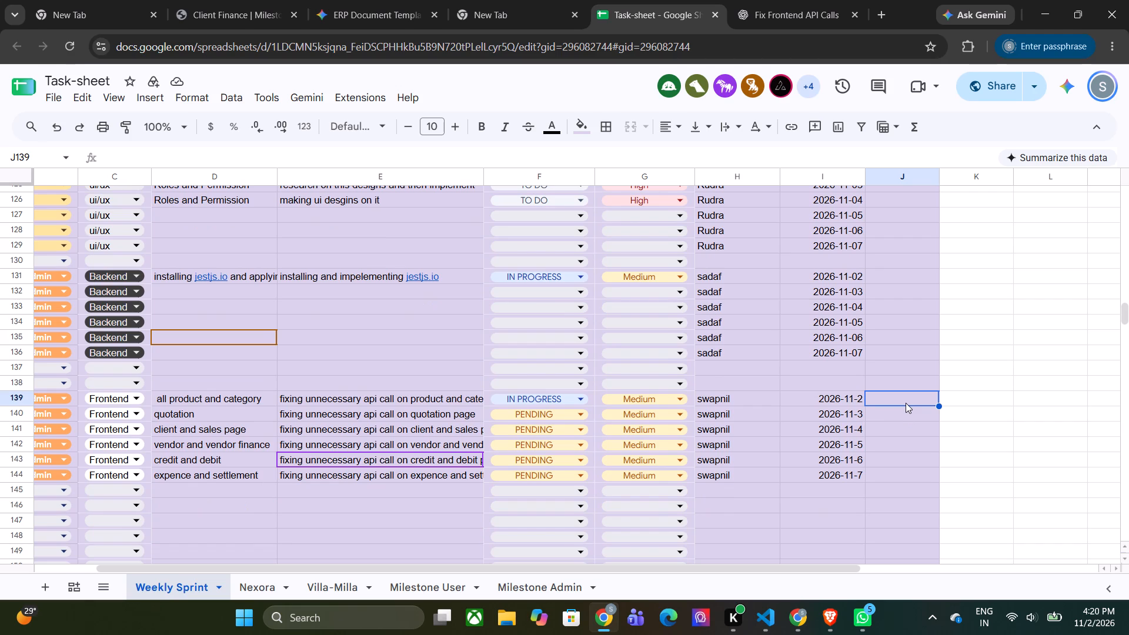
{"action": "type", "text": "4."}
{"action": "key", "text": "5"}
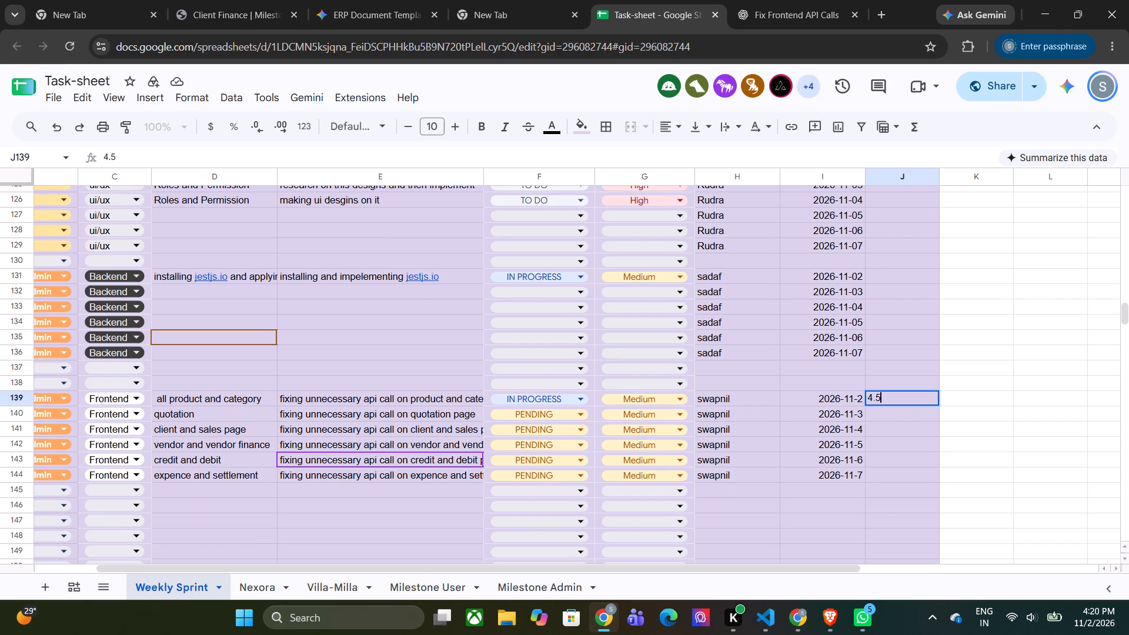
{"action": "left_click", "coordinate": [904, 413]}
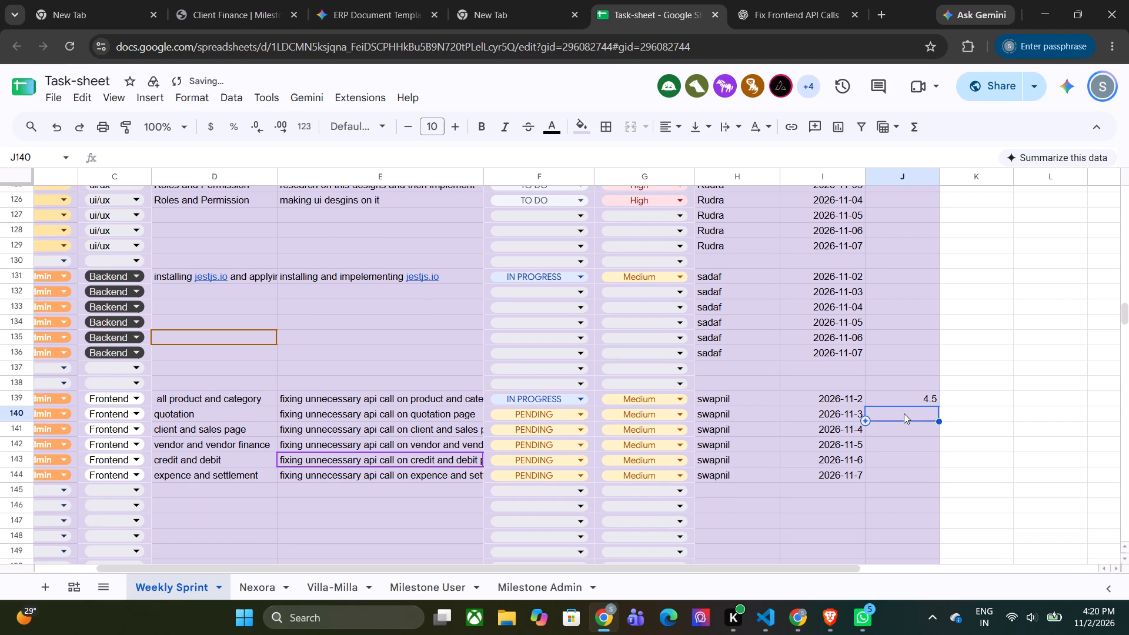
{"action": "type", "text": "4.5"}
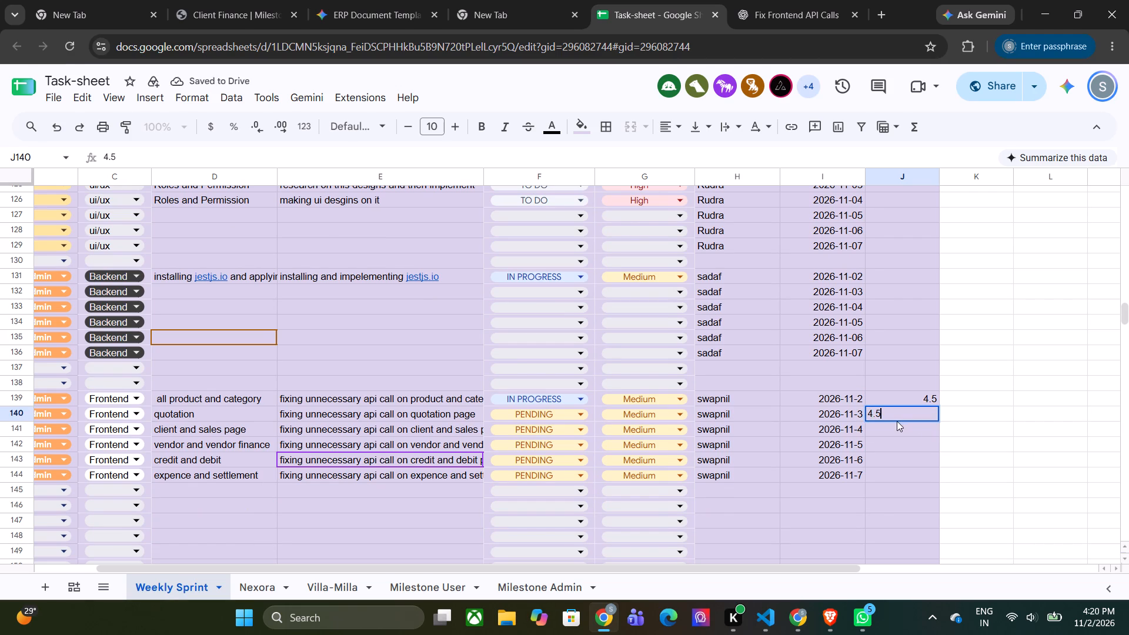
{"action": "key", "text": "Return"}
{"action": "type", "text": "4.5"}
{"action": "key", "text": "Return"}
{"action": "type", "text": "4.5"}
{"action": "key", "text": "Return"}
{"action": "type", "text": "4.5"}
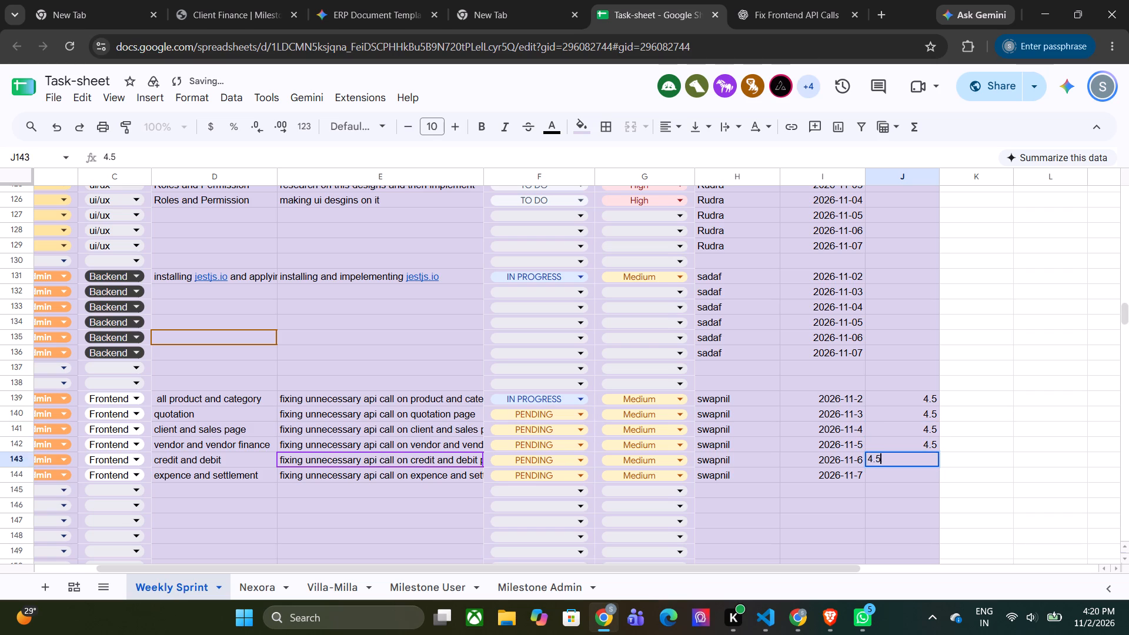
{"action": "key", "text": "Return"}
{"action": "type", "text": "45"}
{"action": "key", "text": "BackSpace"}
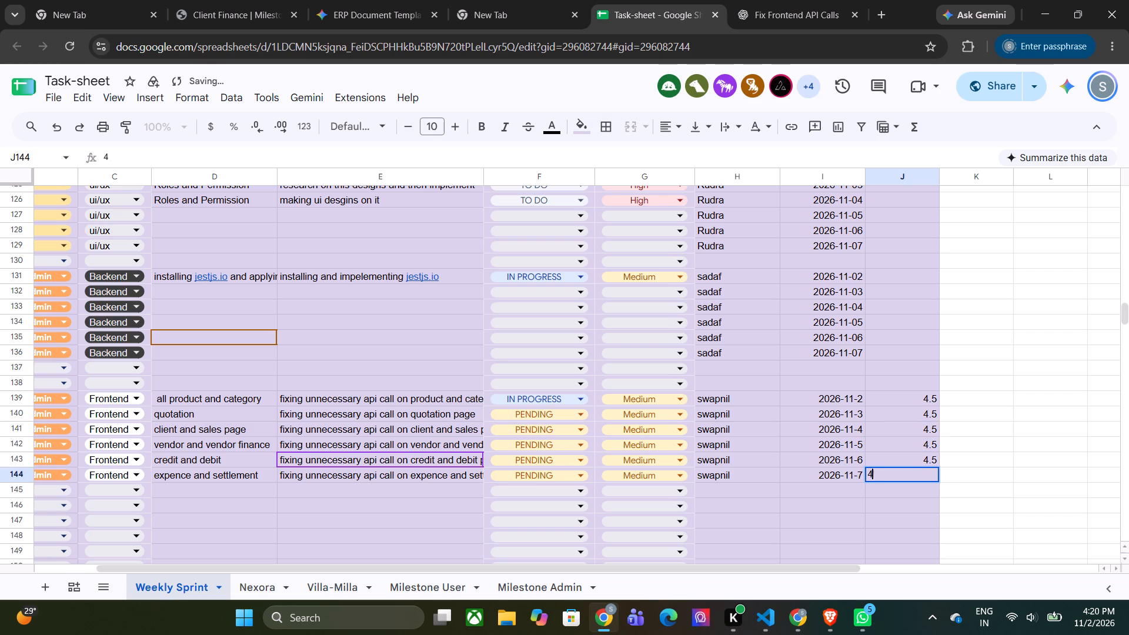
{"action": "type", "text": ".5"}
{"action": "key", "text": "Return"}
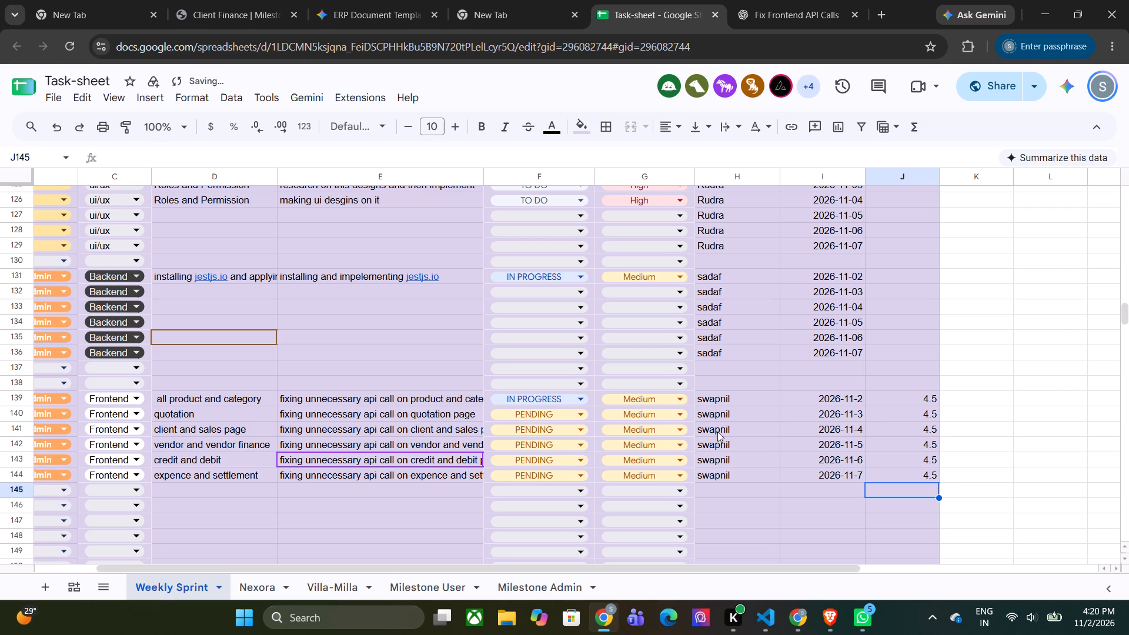
Examine how the other team members' rows in the Weekly Sprint sheet fill in their column J values.
{"action": "scroll", "coordinate": [821, 416], "scroll_direction": "up", "scroll_amount": 3}
{"action": "scroll", "coordinate": [821, 416], "scroll_direction": "down", "scroll_amount": 1}
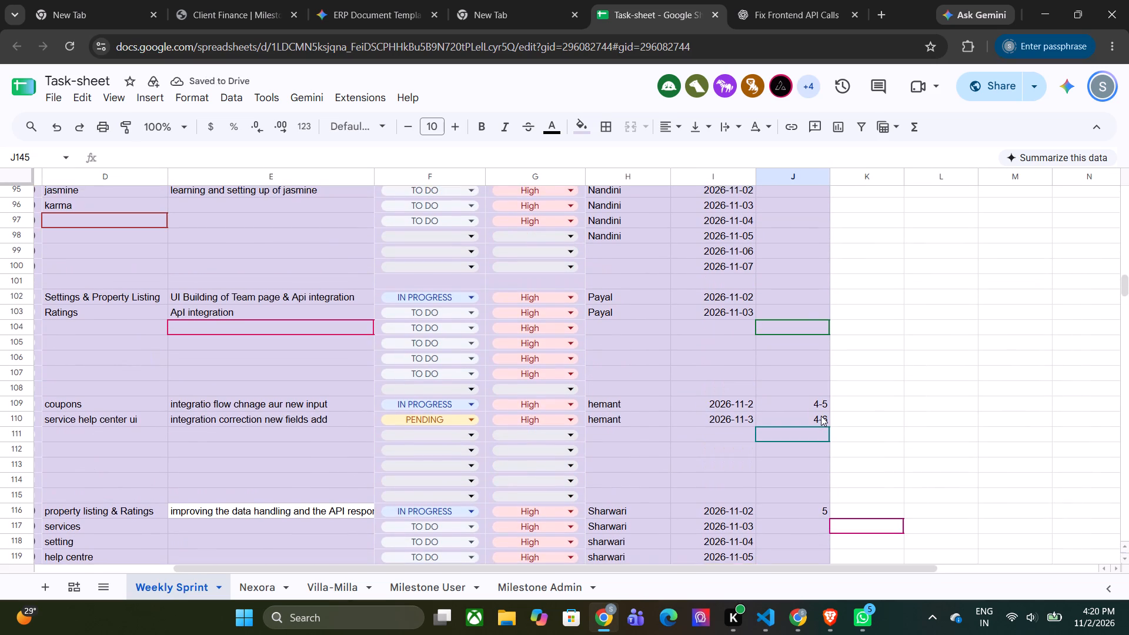
{"action": "scroll", "coordinate": [821, 416], "scroll_direction": "down", "scroll_amount": 1}
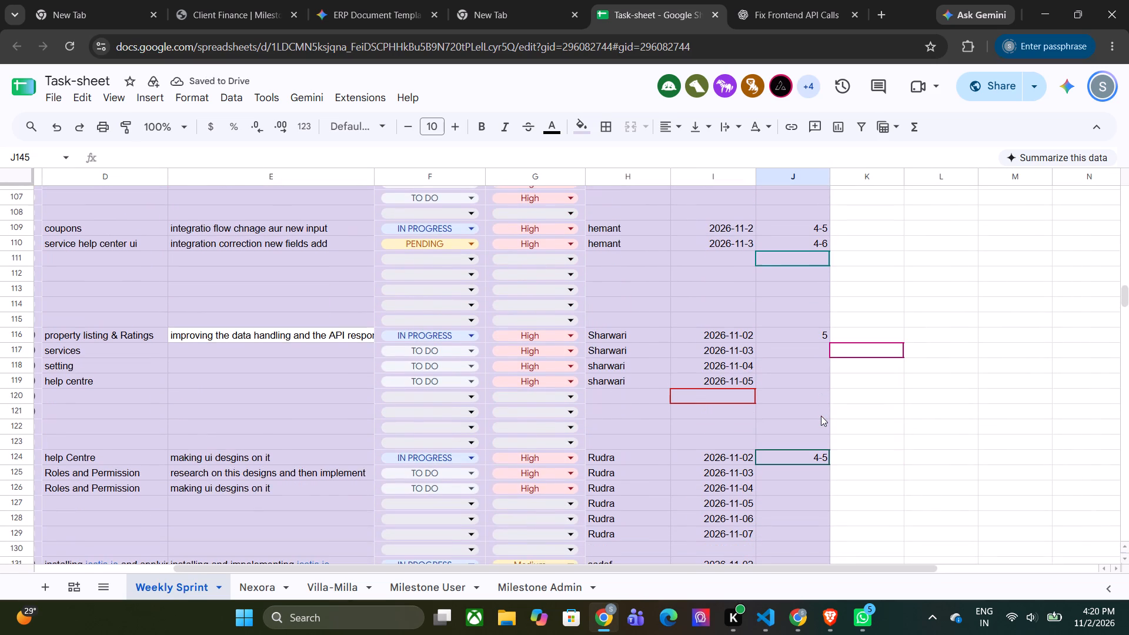
{"action": "scroll", "coordinate": [821, 416], "scroll_direction": "down", "scroll_amount": 3}
{"action": "scroll", "coordinate": [821, 416], "scroll_direction": "up", "scroll_amount": 3}
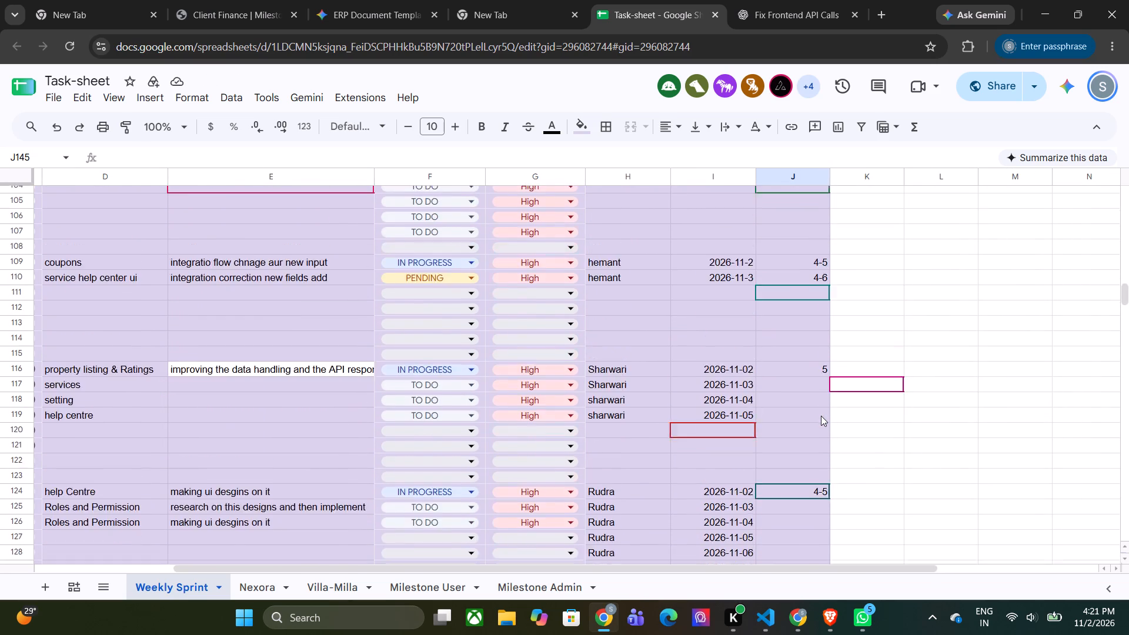
{"action": "scroll", "coordinate": [821, 416], "scroll_direction": "up", "scroll_amount": 1}
{"action": "scroll", "coordinate": [821, 416], "scroll_direction": "left", "scroll_amount": 1}
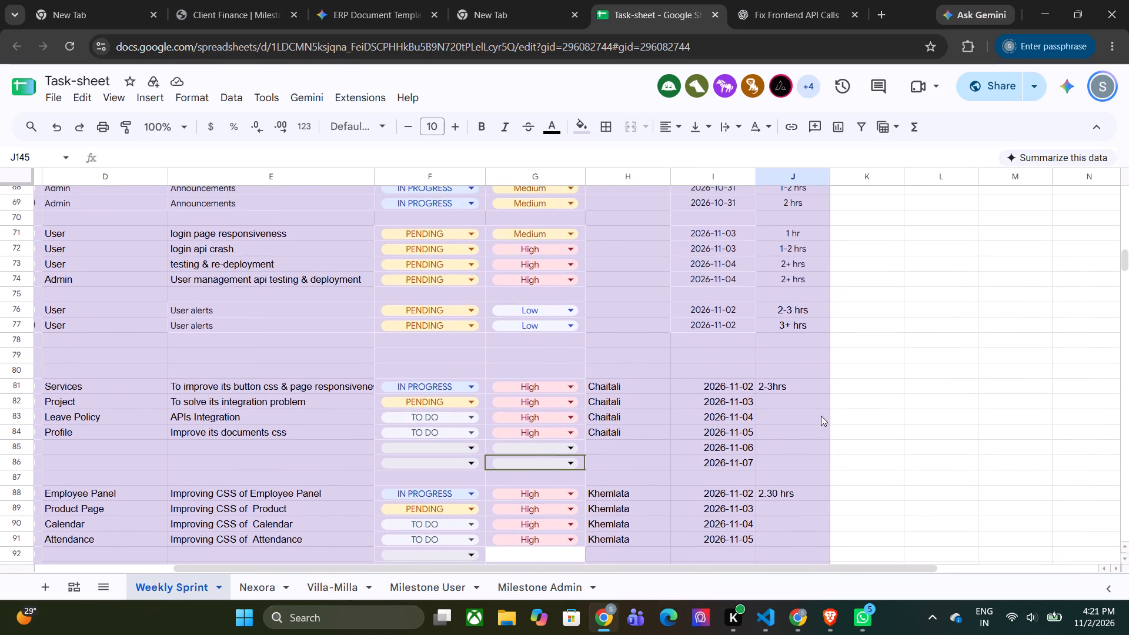
{"action": "scroll", "coordinate": [821, 416], "scroll_direction": "left", "scroll_amount": 1}
{"action": "scroll", "coordinate": [821, 416], "scroll_direction": "down", "scroll_amount": 1}
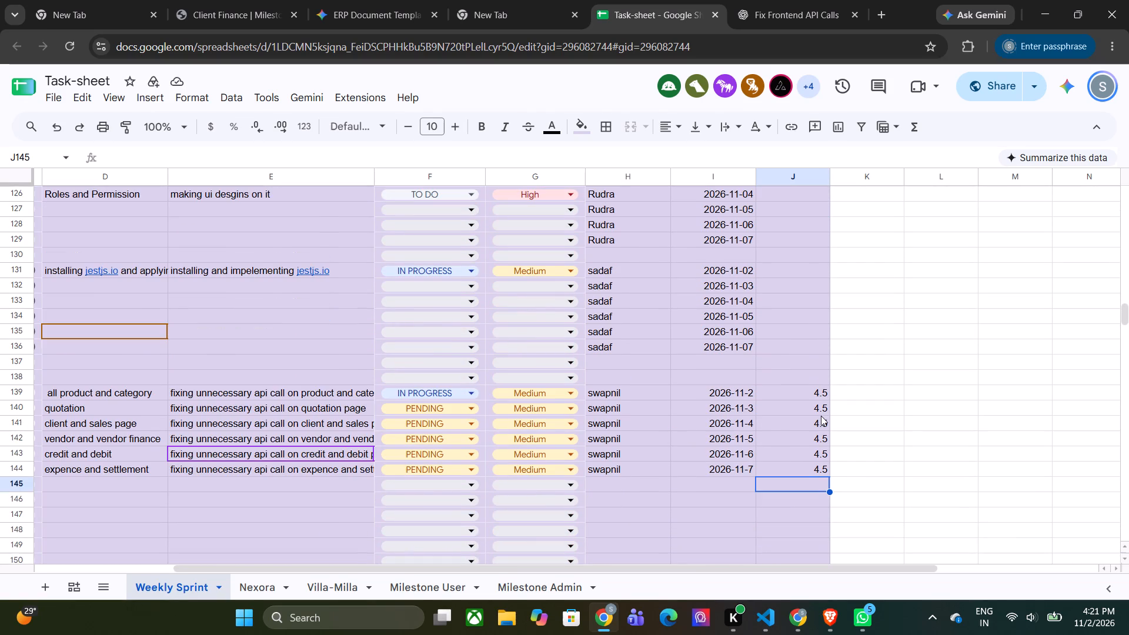
{"action": "scroll", "coordinate": [821, 416], "scroll_direction": "left", "scroll_amount": 1}
{"action": "scroll", "coordinate": [821, 416], "scroll_direction": "right", "scroll_amount": 1}
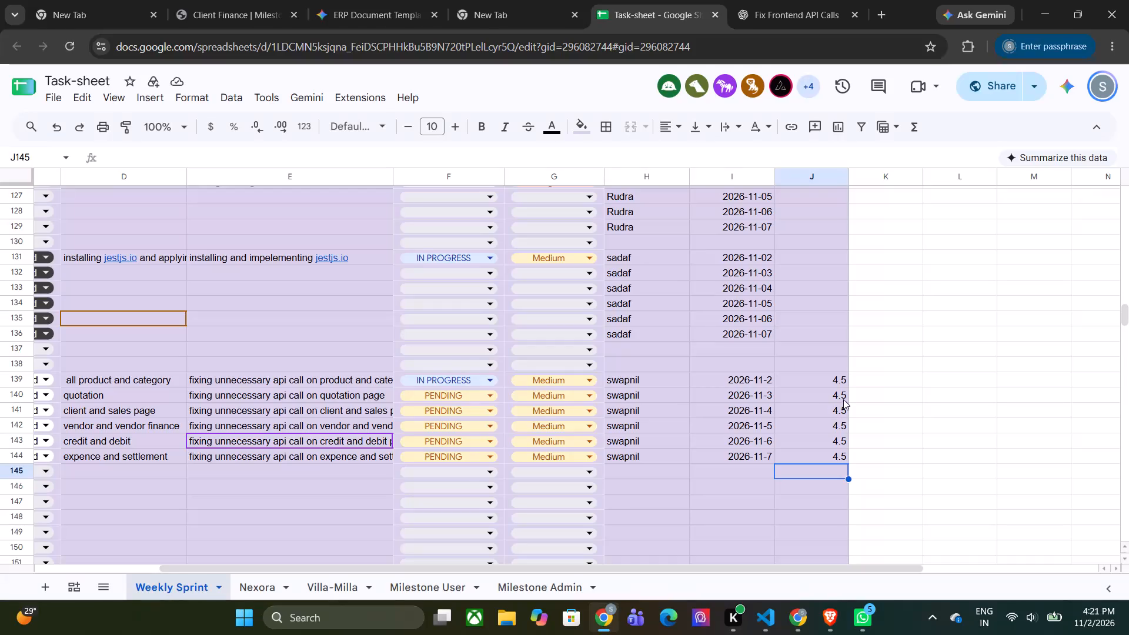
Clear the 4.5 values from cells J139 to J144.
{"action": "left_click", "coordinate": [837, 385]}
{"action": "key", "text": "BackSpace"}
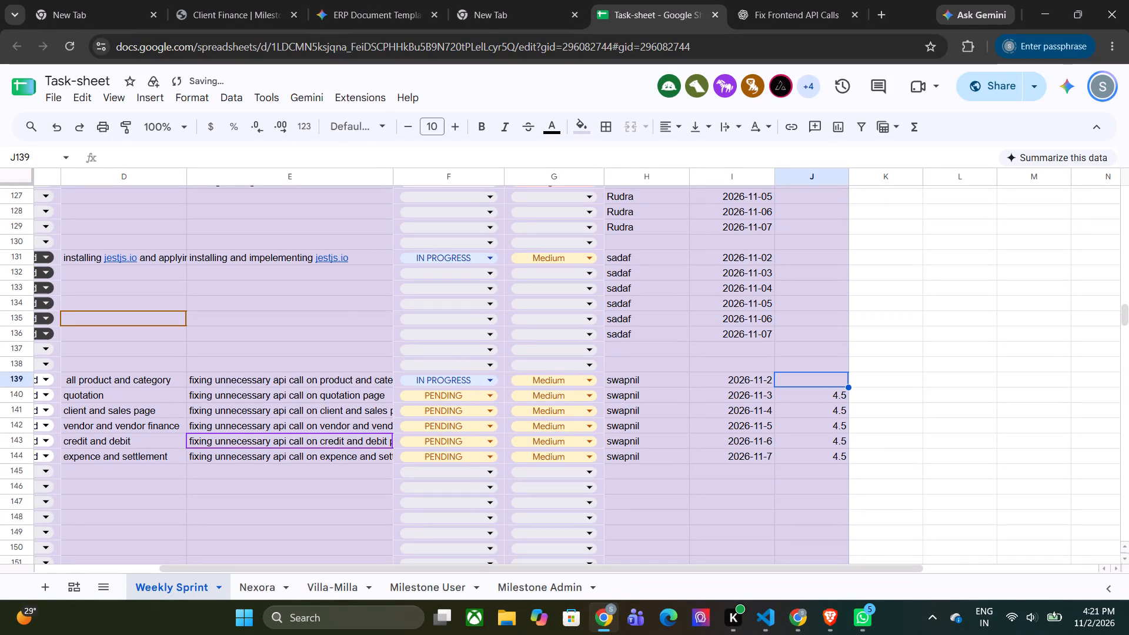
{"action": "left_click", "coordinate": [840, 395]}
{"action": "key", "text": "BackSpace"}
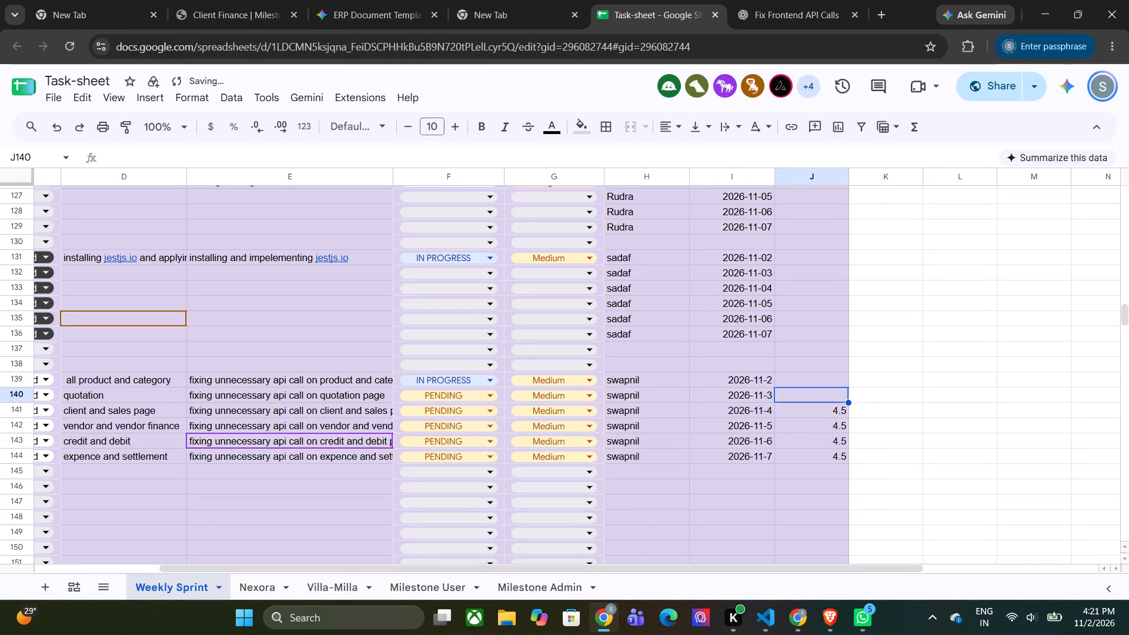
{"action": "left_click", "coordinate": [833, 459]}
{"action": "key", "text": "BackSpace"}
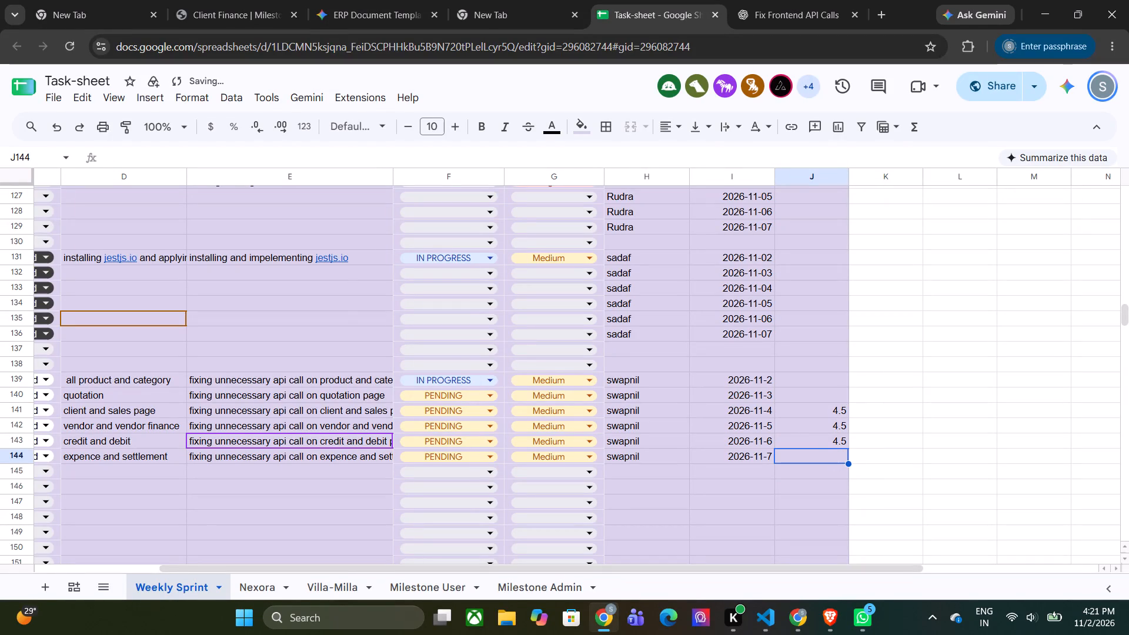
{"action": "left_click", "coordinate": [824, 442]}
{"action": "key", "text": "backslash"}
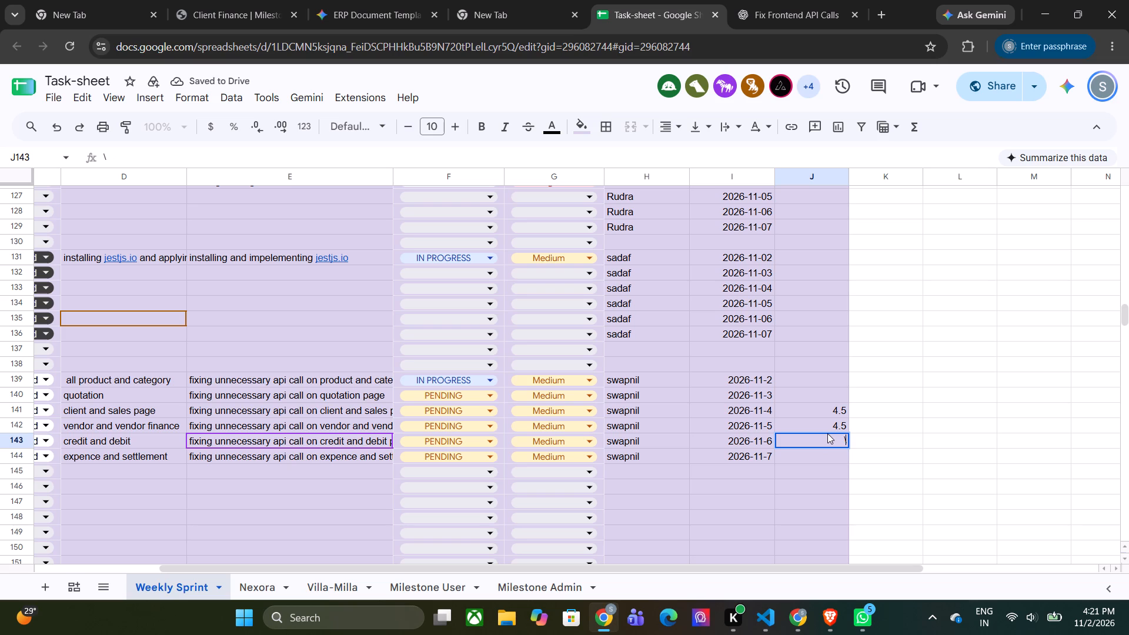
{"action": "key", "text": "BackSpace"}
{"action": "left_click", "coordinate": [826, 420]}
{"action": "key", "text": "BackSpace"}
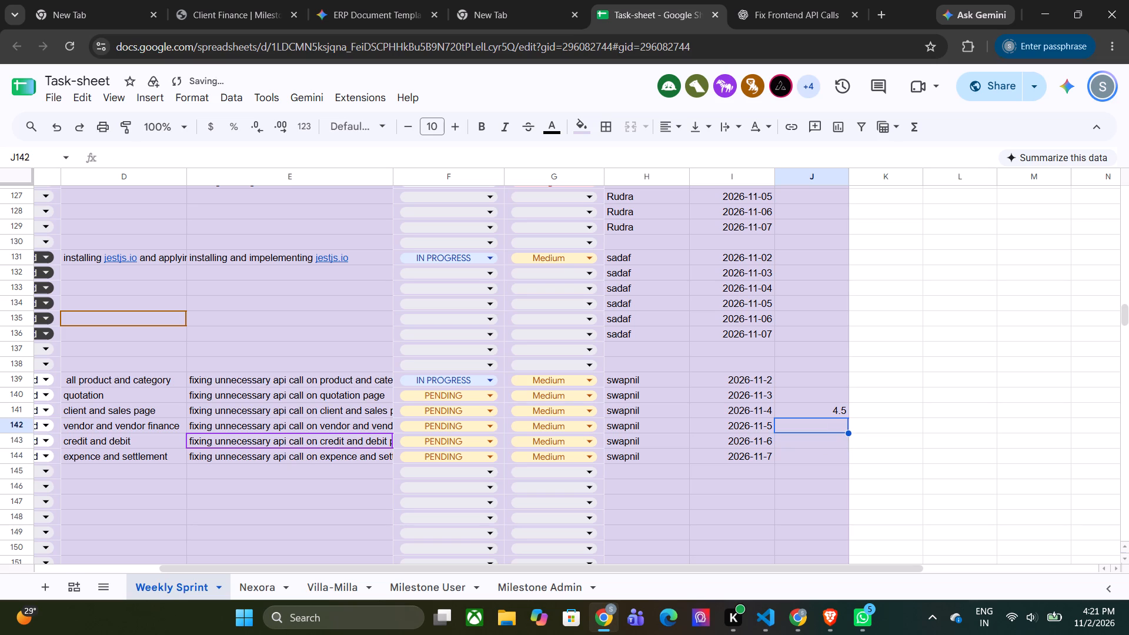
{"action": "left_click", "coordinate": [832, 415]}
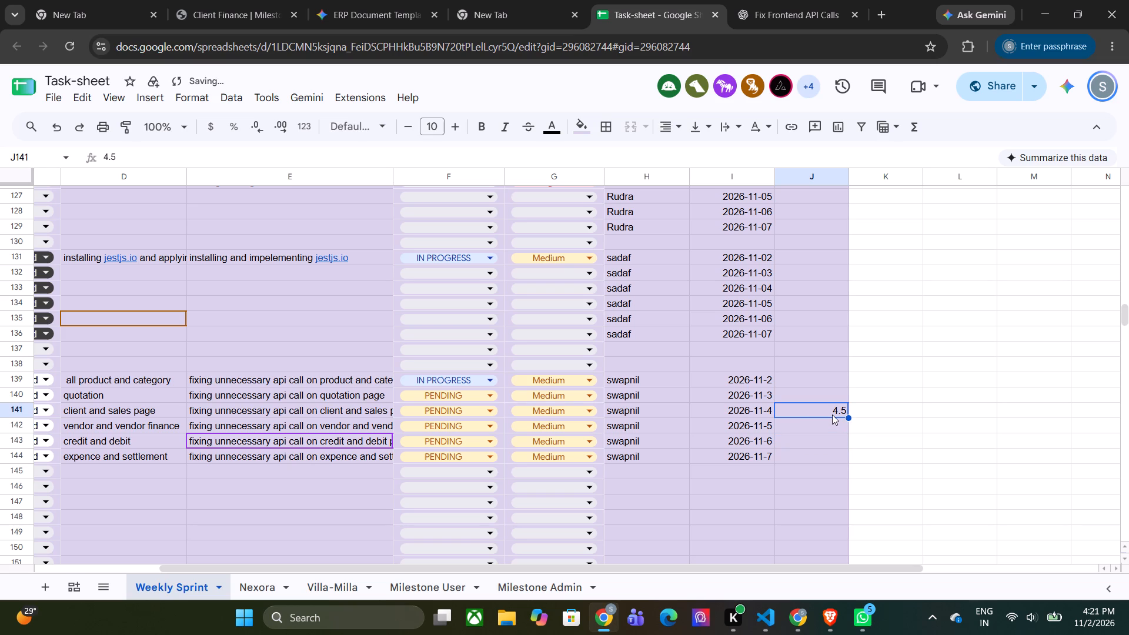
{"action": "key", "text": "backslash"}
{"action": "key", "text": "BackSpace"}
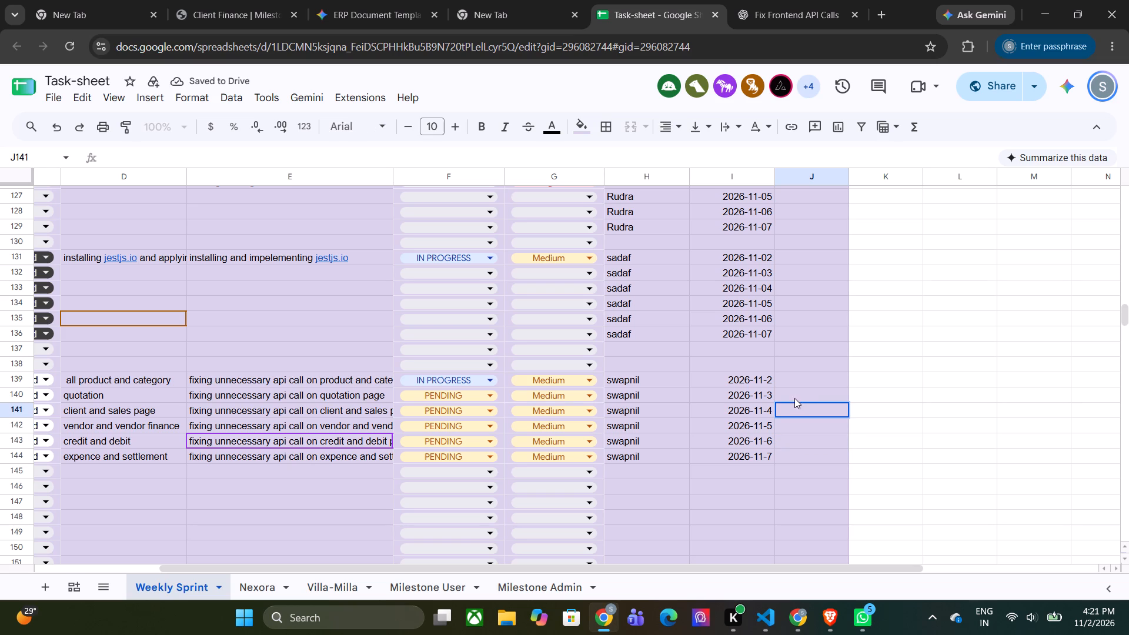
Enter 4-5 in each of the column J cells J139 to J144.
{"action": "left_click", "coordinate": [797, 382]}
{"action": "type", "text": "4-"}
{"action": "key", "text": "5"}
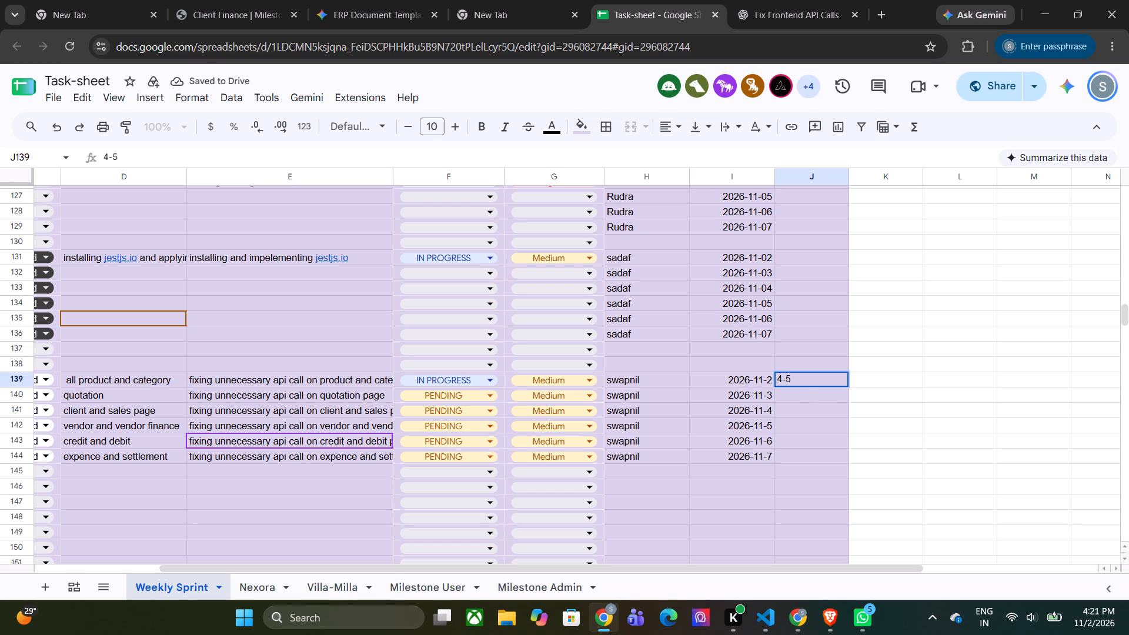
{"action": "left_click", "coordinate": [799, 392]}
{"action": "type", "text": "4-5"}
{"action": "key", "text": "Return"}
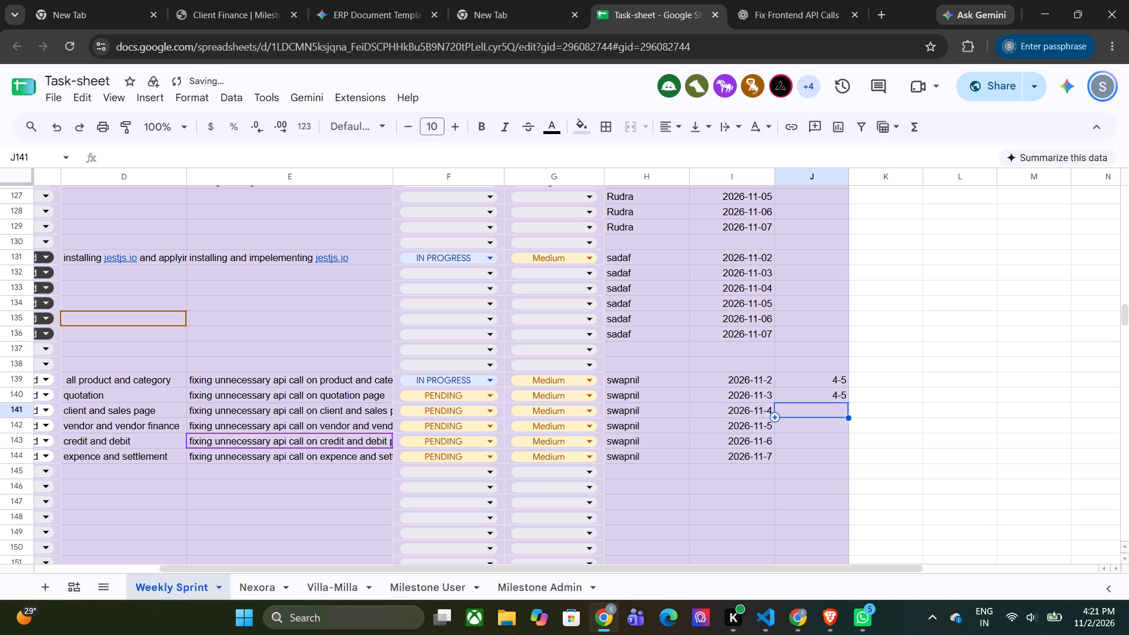
{"action": "type", "text": "4-5"}
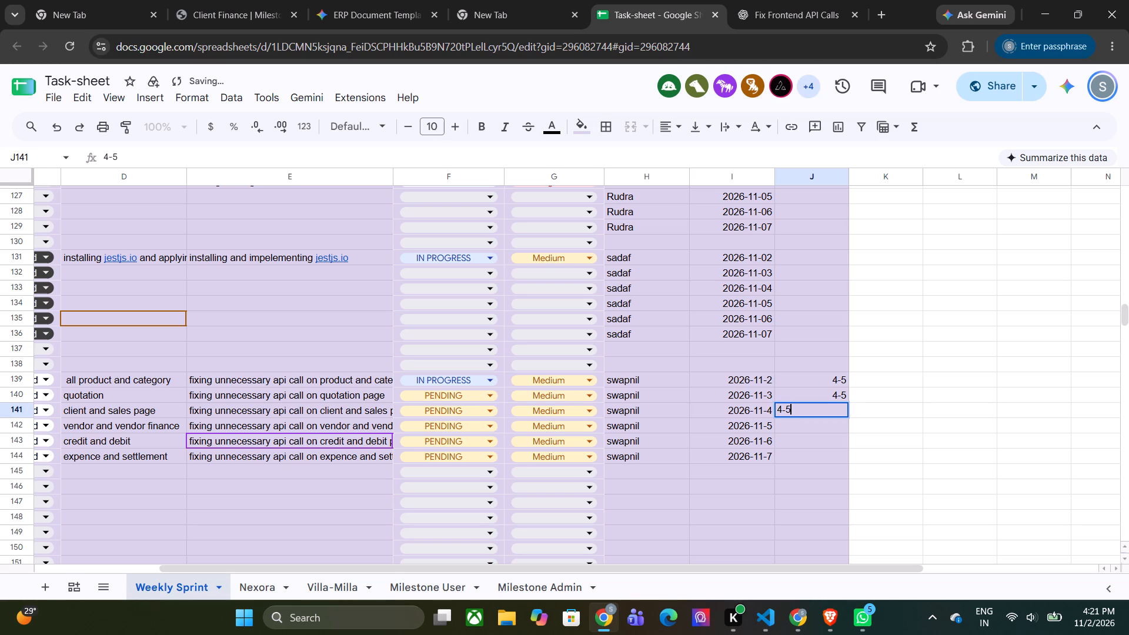
{"action": "key", "text": "Return"}
{"action": "type", "text": "4-5"}
{"action": "key", "text": "Return"}
{"action": "type", "text": "4-"}
{"action": "key", "text": "5"}
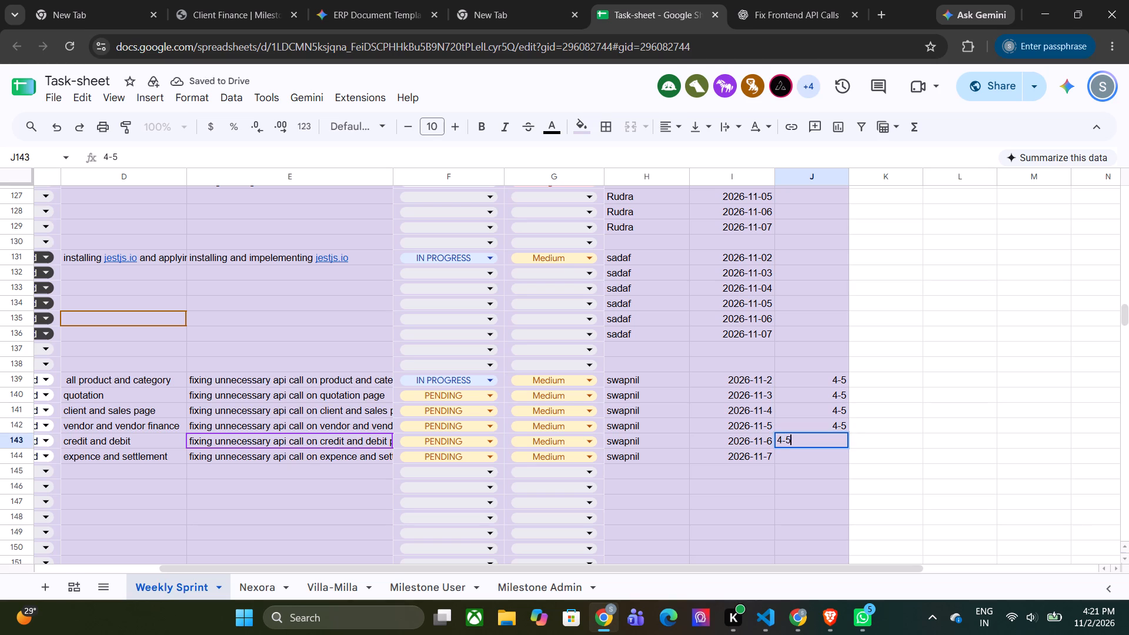
{"action": "key", "text": "Return"}
{"action": "type", "text": "4-5"}
{"action": "key", "text": "Return"}
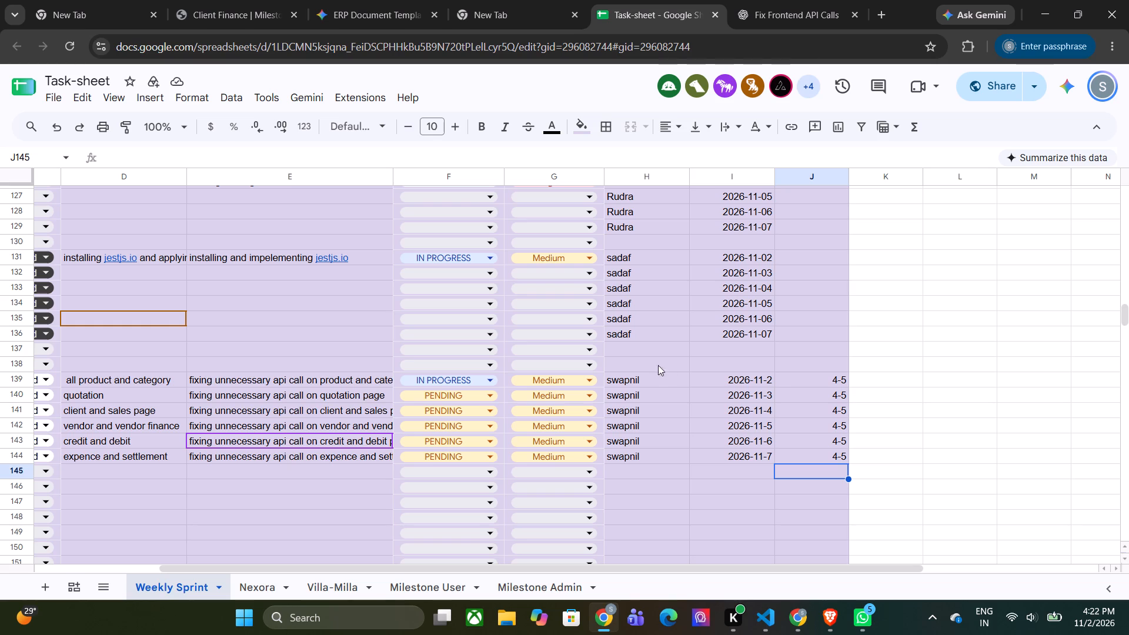
Review the completed Milestone Admin frontend rows 139 to 144 and compare them with the other teams' rows above.
{"action": "scroll", "coordinate": [512, 384], "scroll_direction": "right", "scroll_amount": 4}
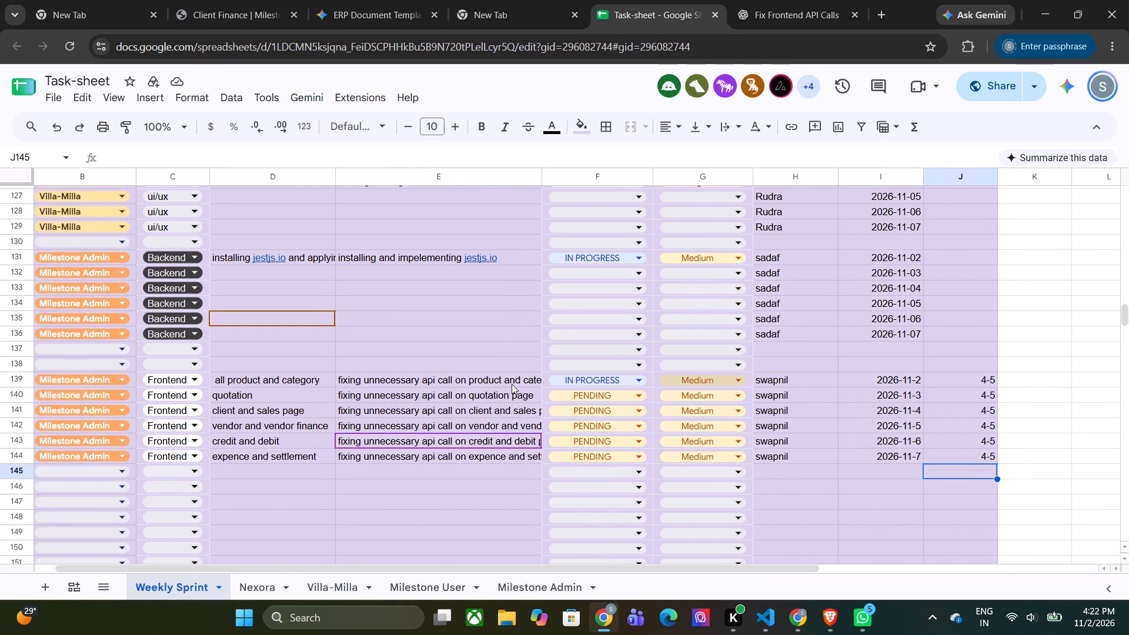
{"action": "scroll", "coordinate": [512, 384], "scroll_direction": "right", "scroll_amount": 1}
{"action": "scroll", "coordinate": [512, 384], "scroll_direction": "up", "scroll_amount": 2}
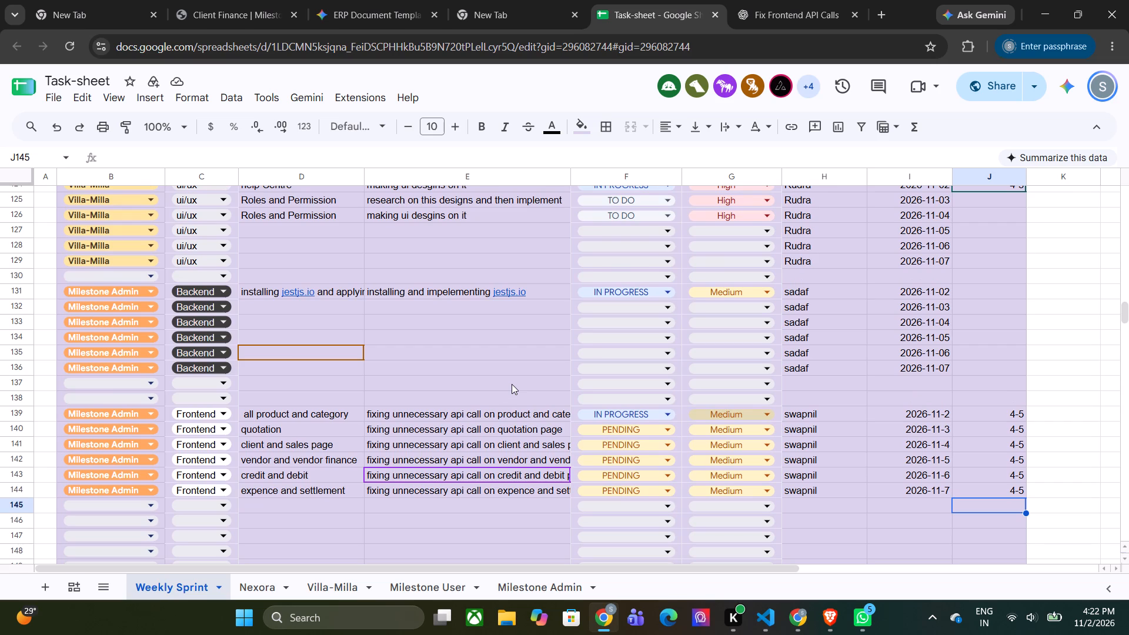
{"action": "scroll", "coordinate": [512, 384], "scroll_direction": "right", "scroll_amount": 1}
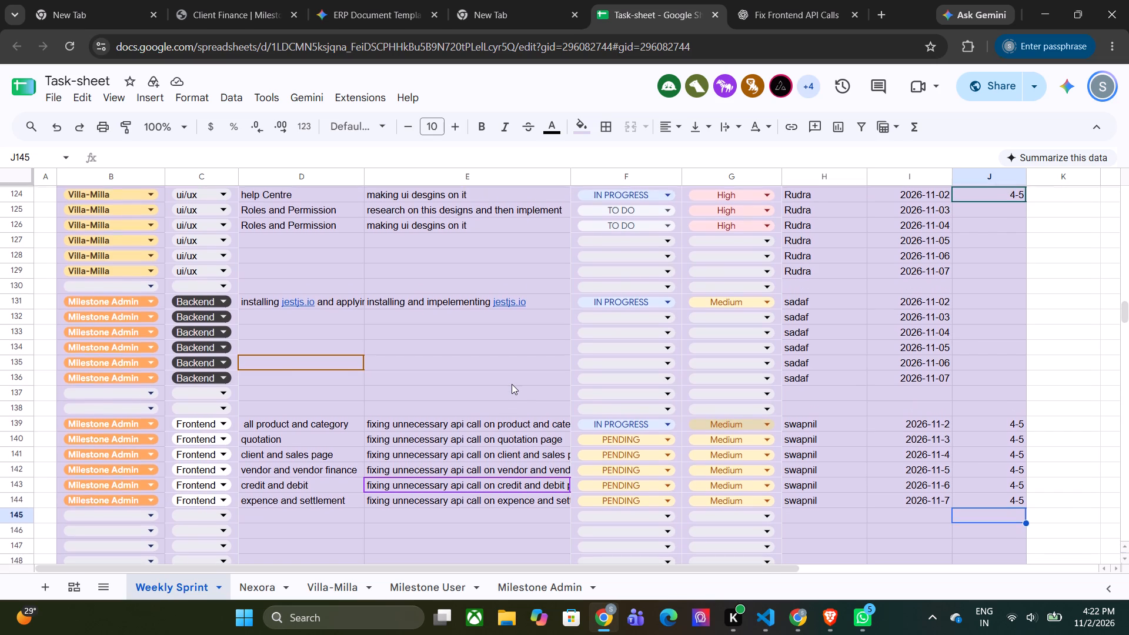
{"action": "scroll", "coordinate": [512, 384], "scroll_direction": "right", "scroll_amount": 1}
{"action": "scroll", "coordinate": [512, 384], "scroll_direction": "left", "scroll_amount": 3}
{"action": "scroll", "coordinate": [512, 384], "scroll_direction": "right", "scroll_amount": 1}
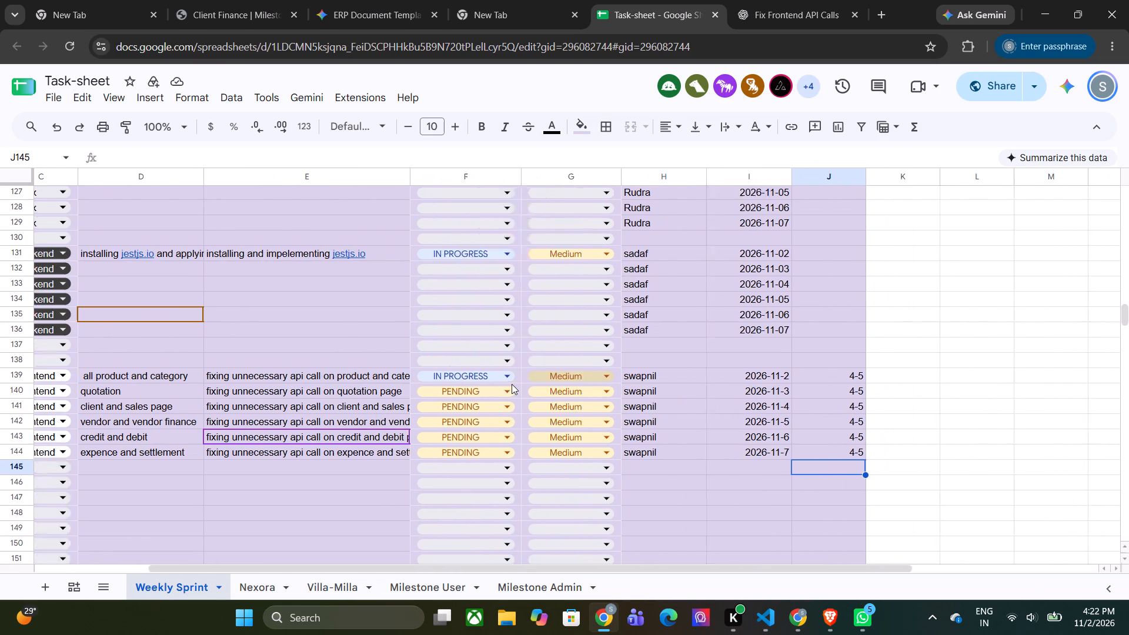
{"action": "scroll", "coordinate": [512, 384], "scroll_direction": "right", "scroll_amount": 2}
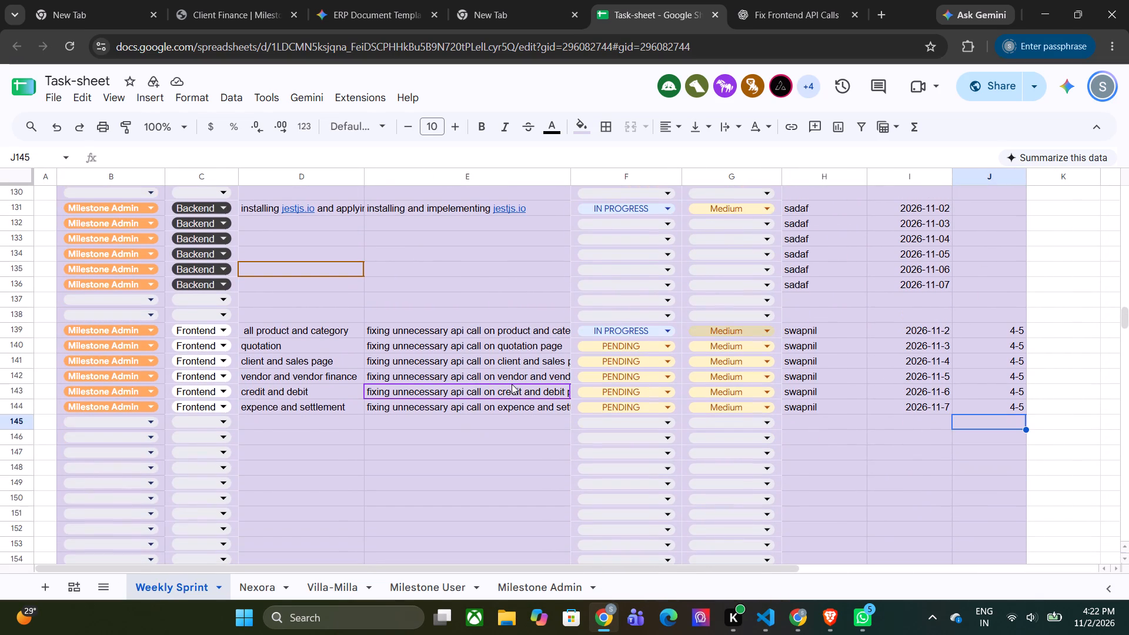
{"action": "scroll", "coordinate": [469, 369], "scroll_direction": "right", "scroll_amount": 1}
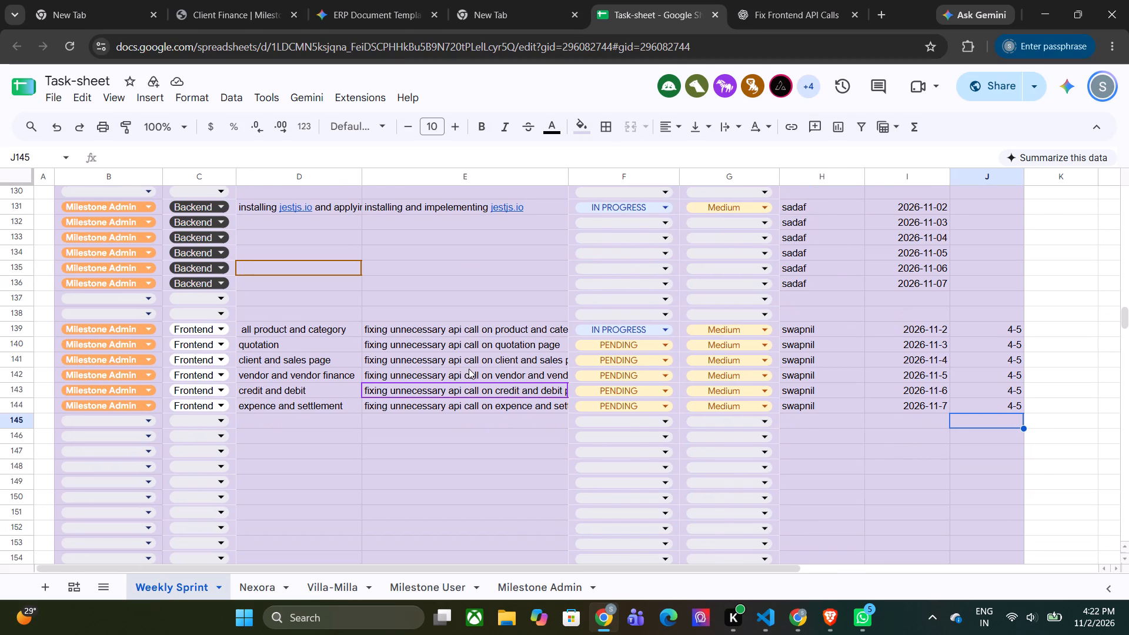
{"action": "scroll", "coordinate": [469, 369], "scroll_direction": "right", "scroll_amount": 1}
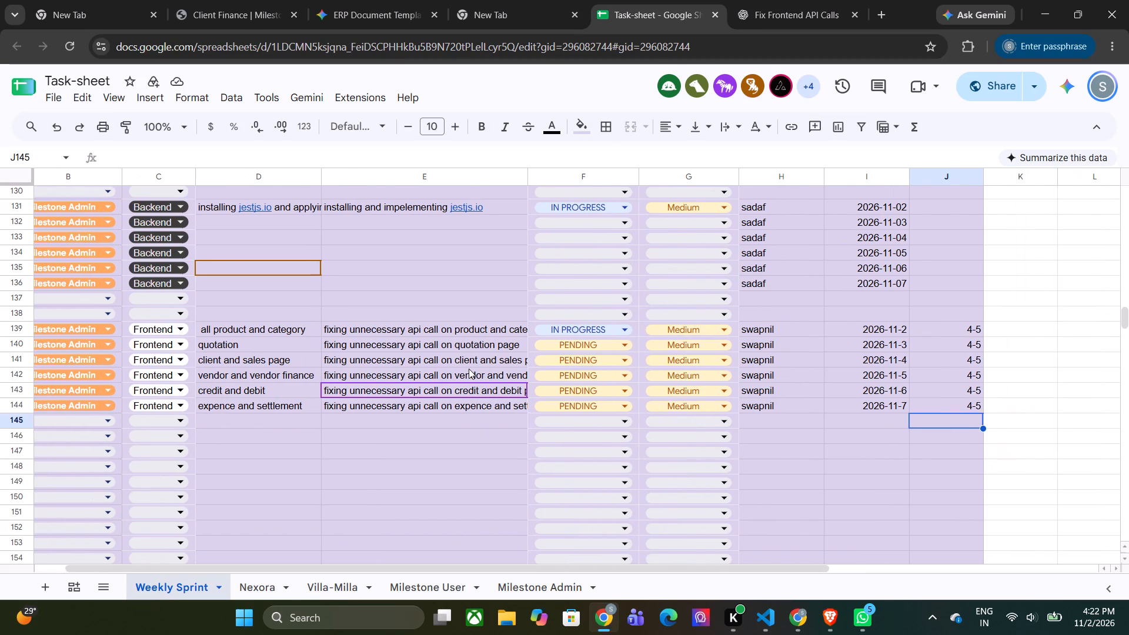
{"action": "scroll", "coordinate": [469, 369], "scroll_direction": "up", "scroll_amount": 6}
{"action": "scroll", "coordinate": [469, 369], "scroll_direction": "down", "scroll_amount": 1}
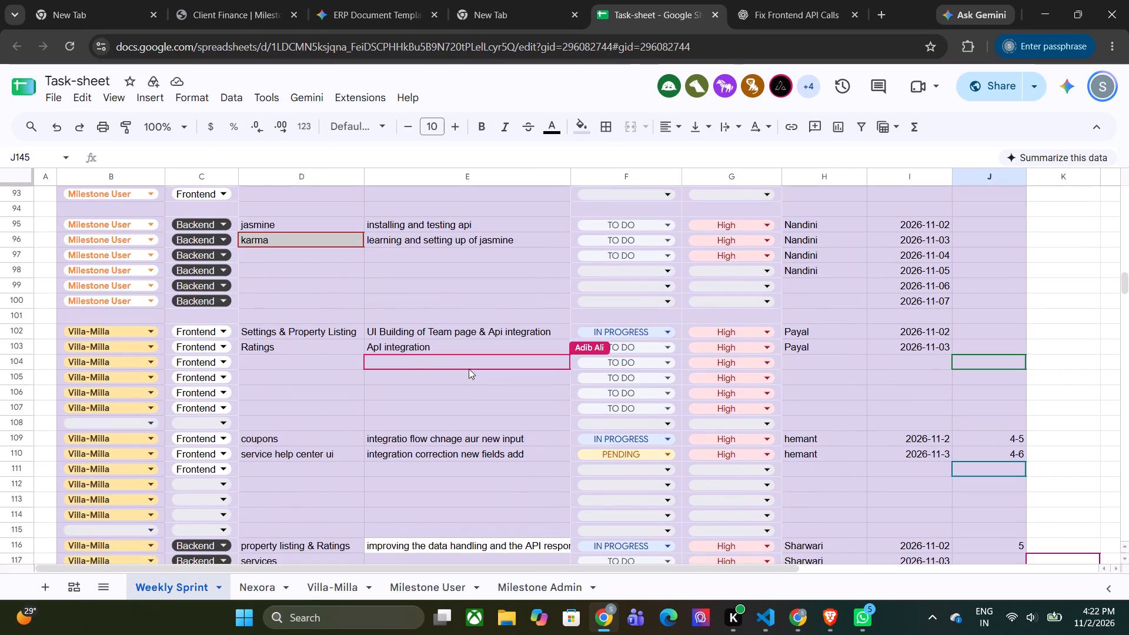
{"action": "scroll", "coordinate": [469, 369], "scroll_direction": "down", "scroll_amount": 1}
{"action": "scroll", "coordinate": [469, 369], "scroll_direction": "up", "scroll_amount": 2}
{"action": "scroll", "coordinate": [469, 369], "scroll_direction": "down", "scroll_amount": 1}
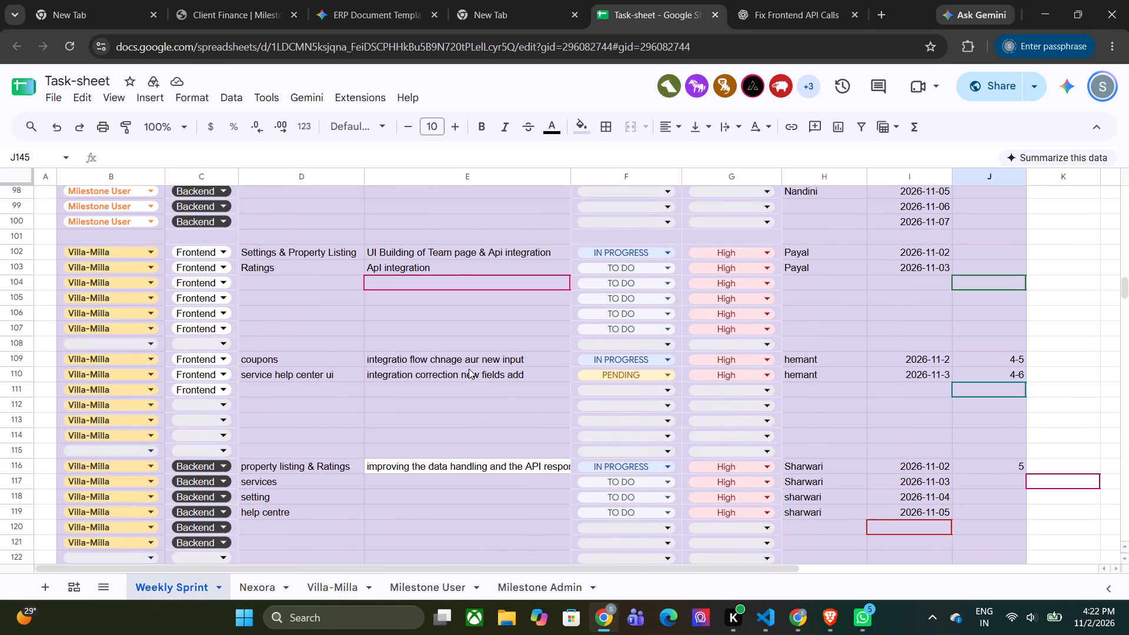
{"action": "scroll", "coordinate": [469, 369], "scroll_direction": "down", "scroll_amount": 3}
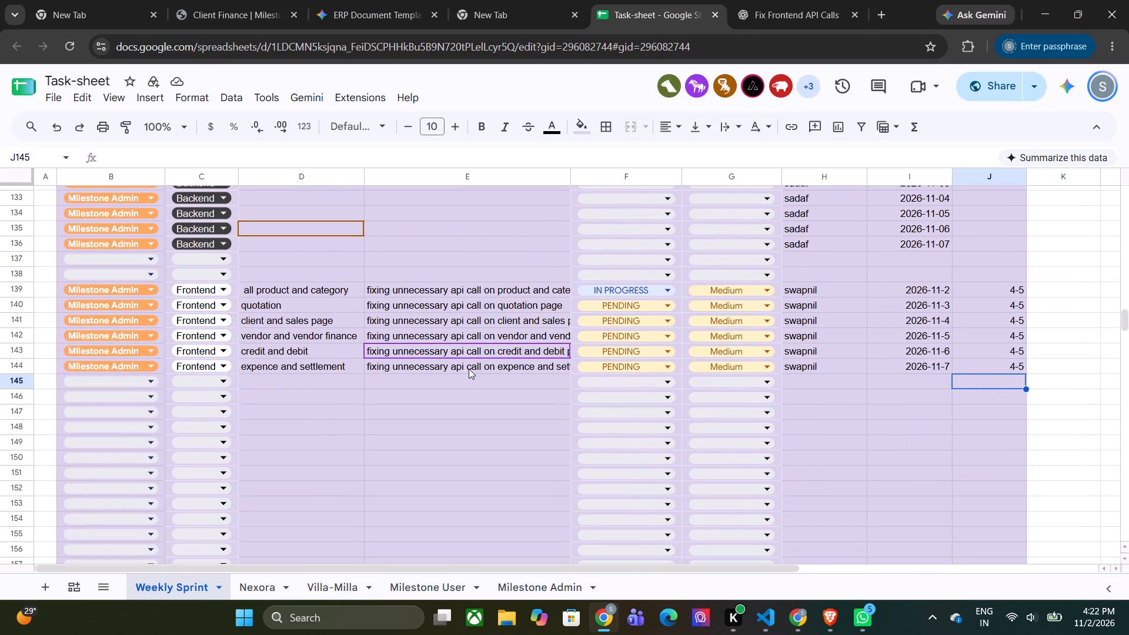
Read through the full API-call fixing task descriptions in column E for rows 144 up to 139.
{"action": "left_click", "coordinate": [477, 361]}
{"action": "left_click", "coordinate": [485, 351]}
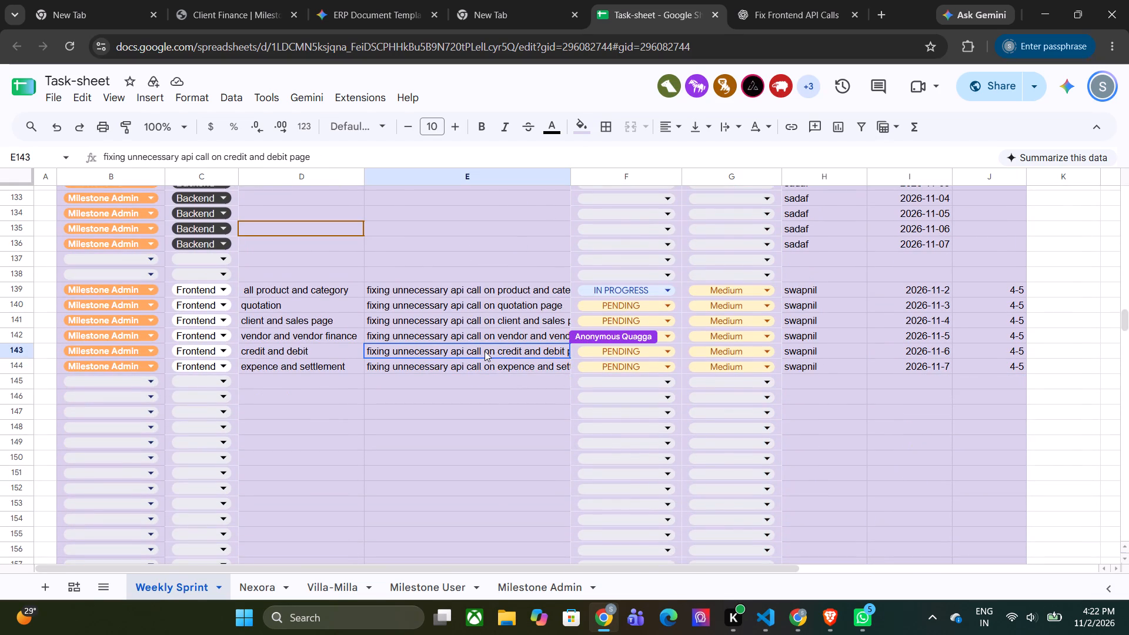
{"action": "left_click", "coordinate": [464, 335]}
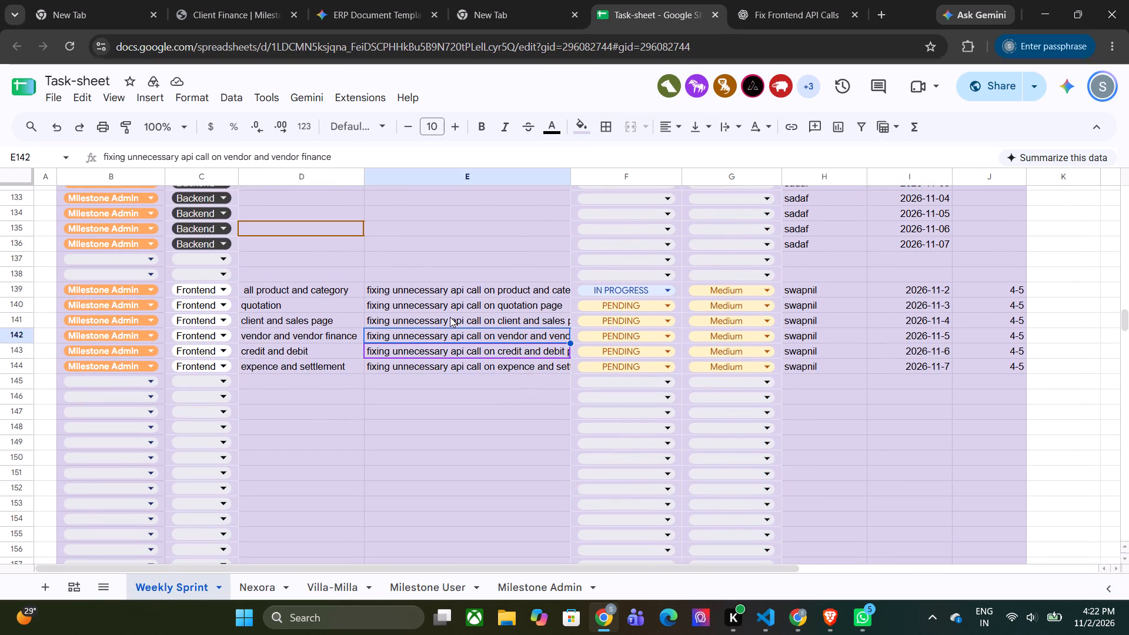
{"action": "left_click", "coordinate": [450, 317]}
{"action": "left_click", "coordinate": [454, 306]}
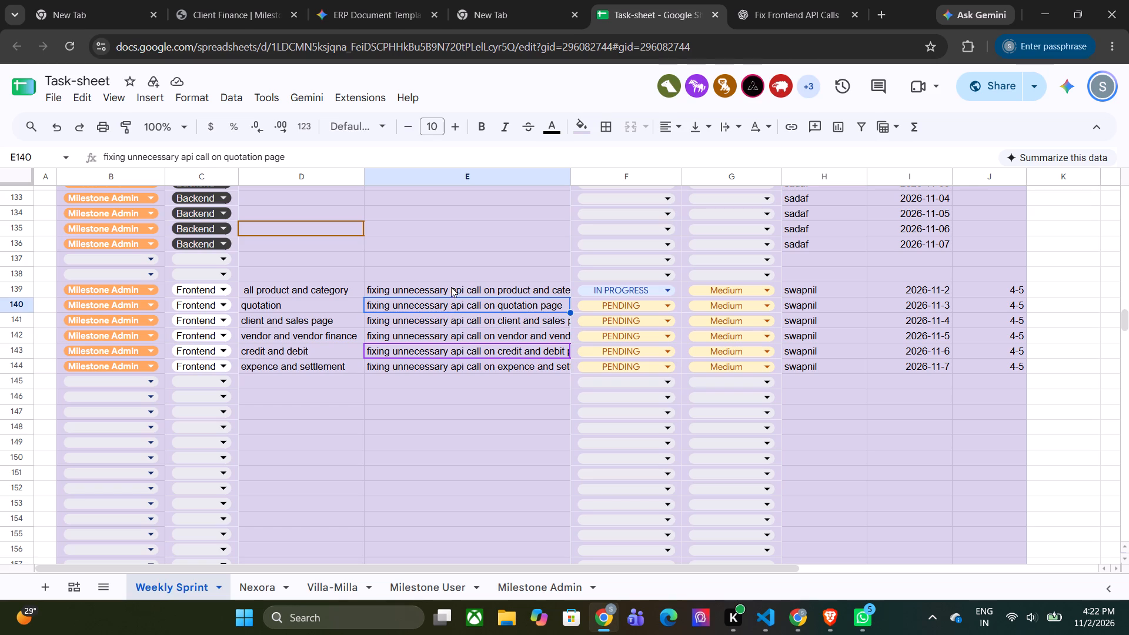
{"action": "left_click", "coordinate": [450, 286]}
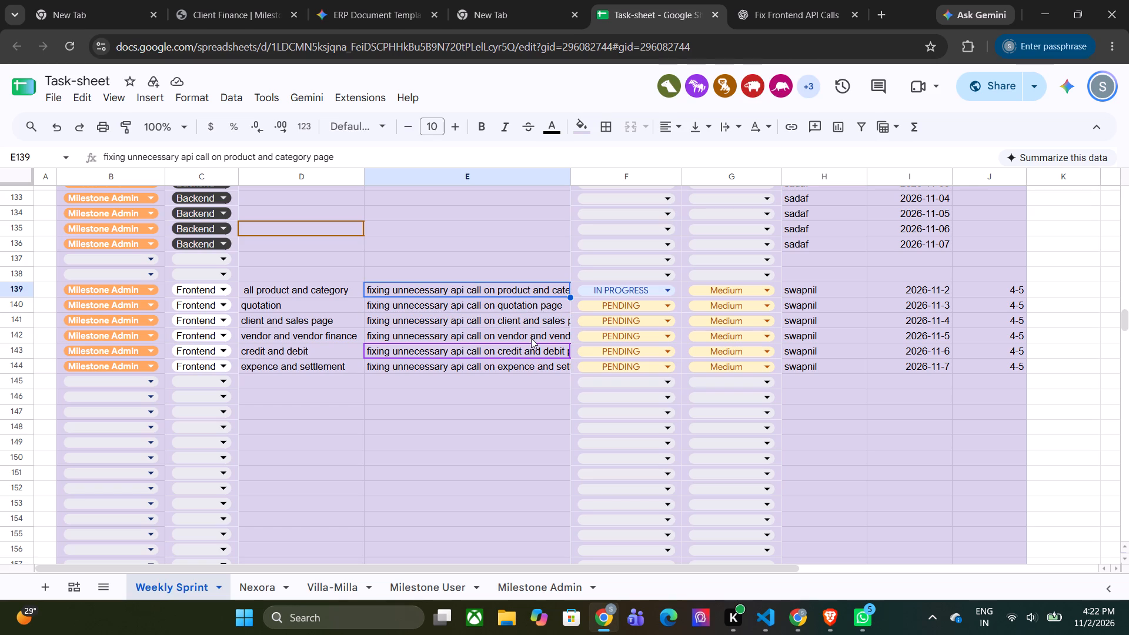
{"action": "scroll", "coordinate": [531, 338], "scroll_direction": "up", "scroll_amount": 1}
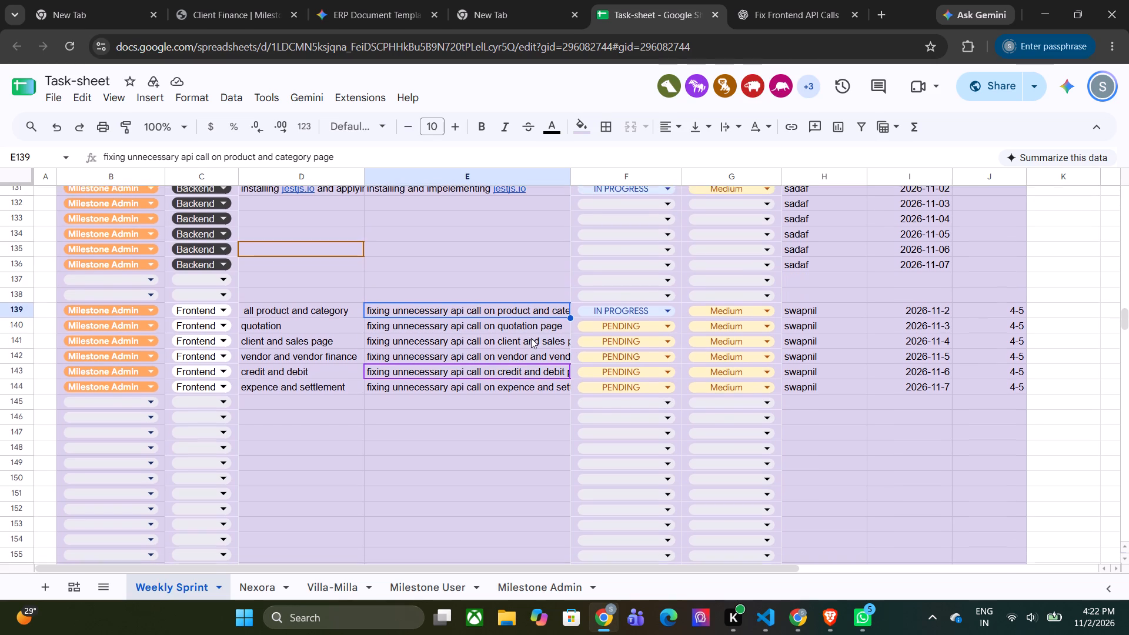
{"action": "scroll", "coordinate": [531, 338], "scroll_direction": "up", "scroll_amount": 1}
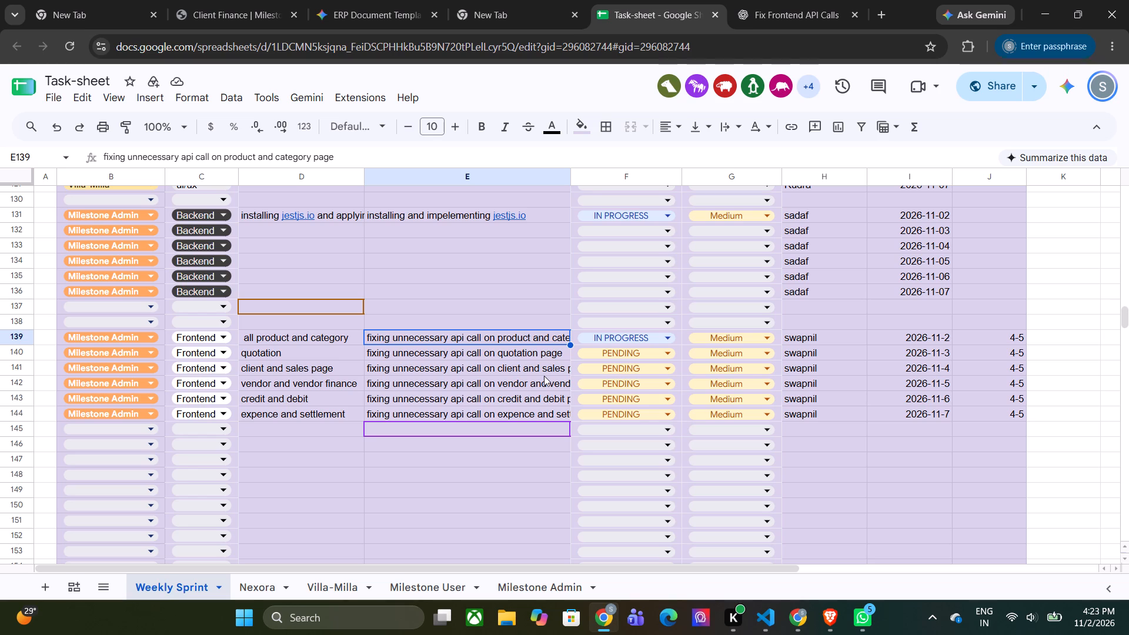
Look through the modules and pages listed in the Milestone Admin sheet, and return to the Weekly Sprint sheet.
{"action": "left_click", "coordinate": [525, 591]}
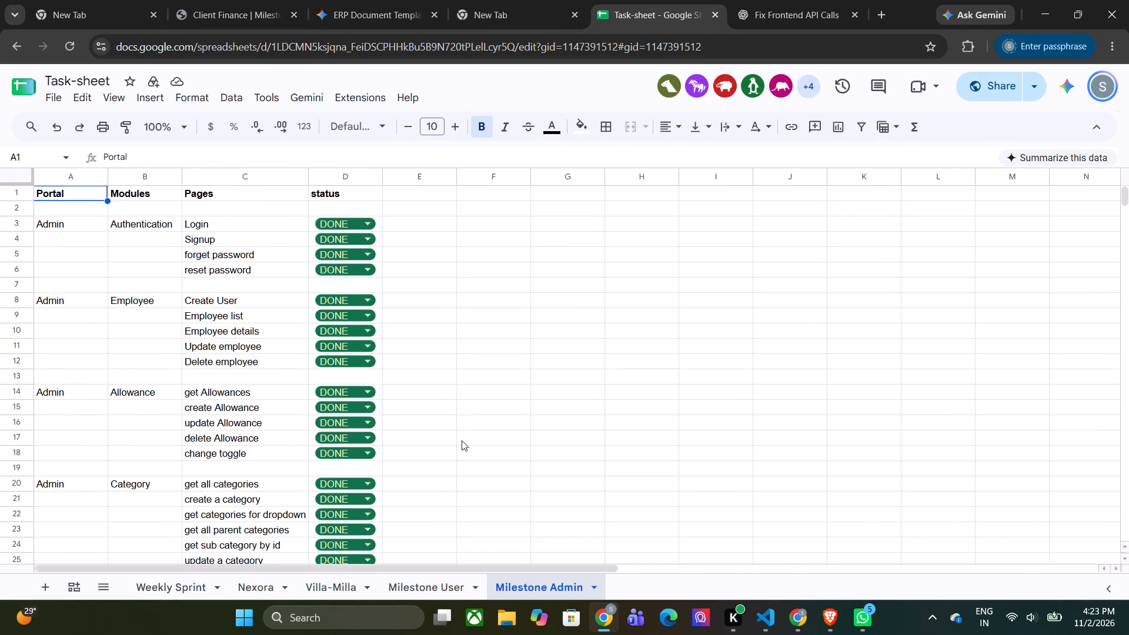
{"action": "scroll", "coordinate": [462, 440], "scroll_direction": "down", "scroll_amount": 6}
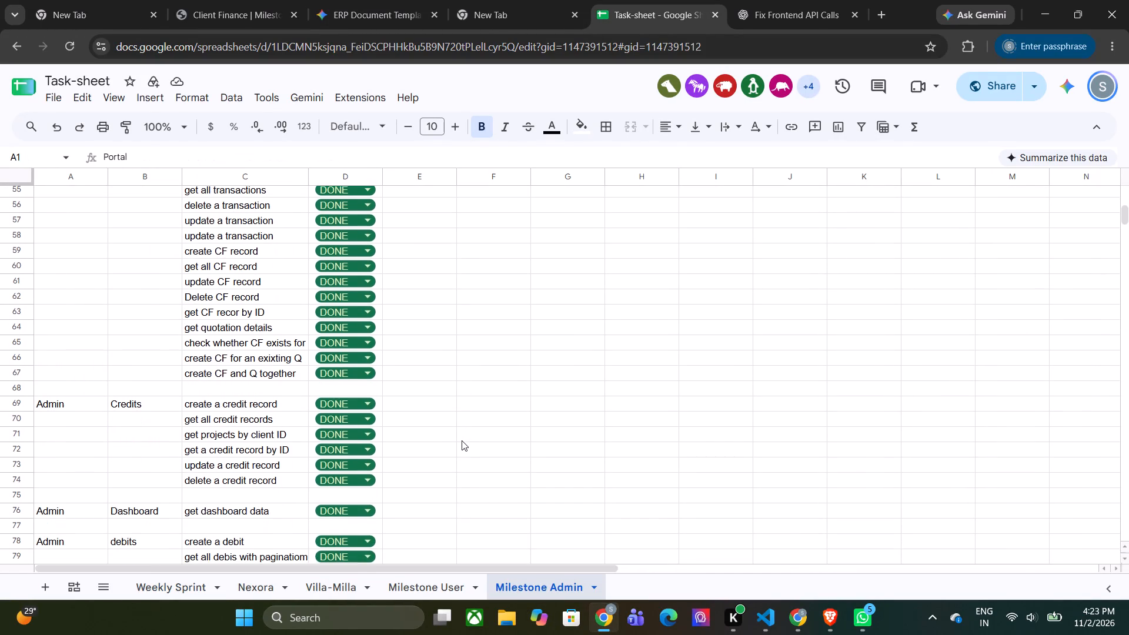
{"action": "scroll", "coordinate": [462, 440], "scroll_direction": "down", "scroll_amount": 3}
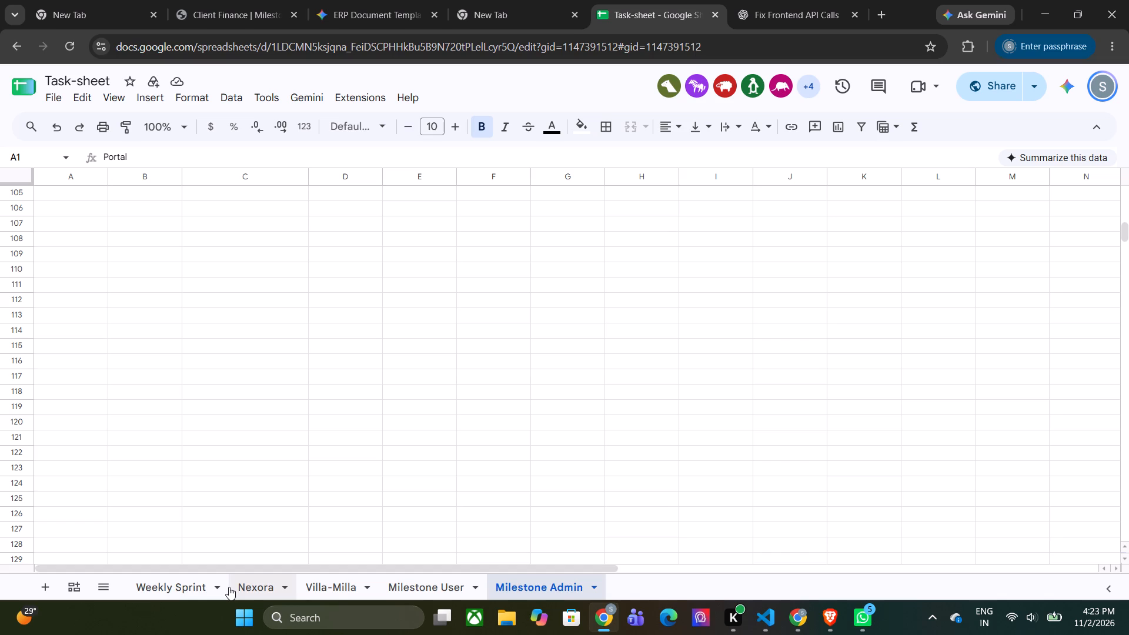
{"action": "left_click", "coordinate": [146, 579]}
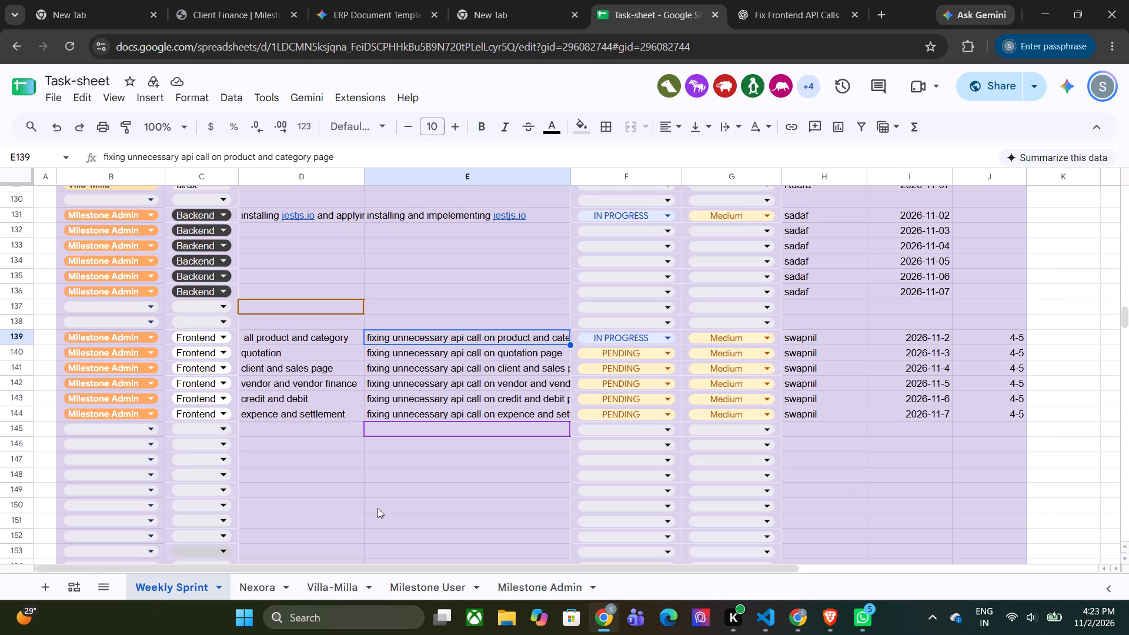
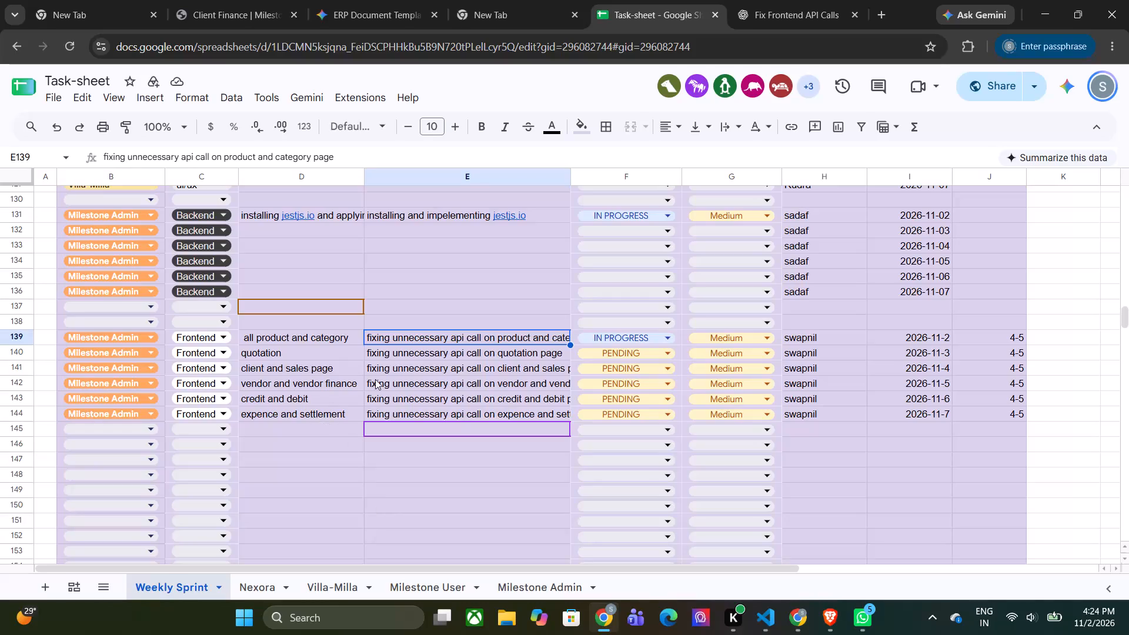
Check the Milestone Admin frontend rows 139 to 144 once more across all columns against the other teams' sprint rows above.
{"action": "scroll", "coordinate": [375, 379], "scroll_direction": "right", "scroll_amount": 2}
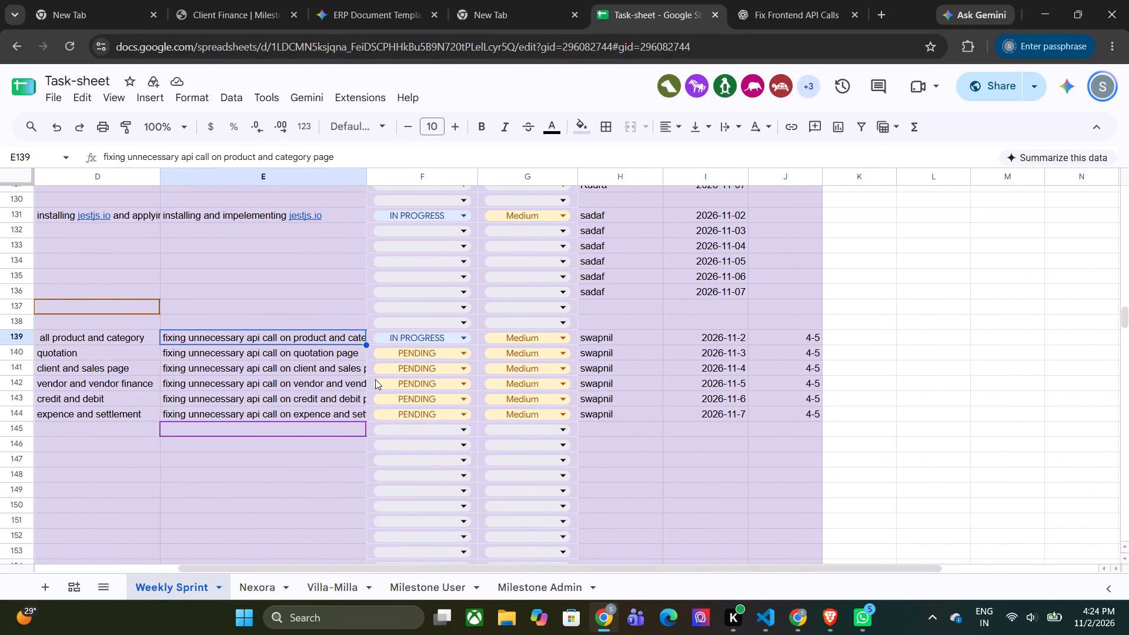
{"action": "scroll", "coordinate": [375, 379], "scroll_direction": "up", "scroll_amount": 4}
{"action": "scroll", "coordinate": [375, 379], "scroll_direction": "down", "scroll_amount": 1}
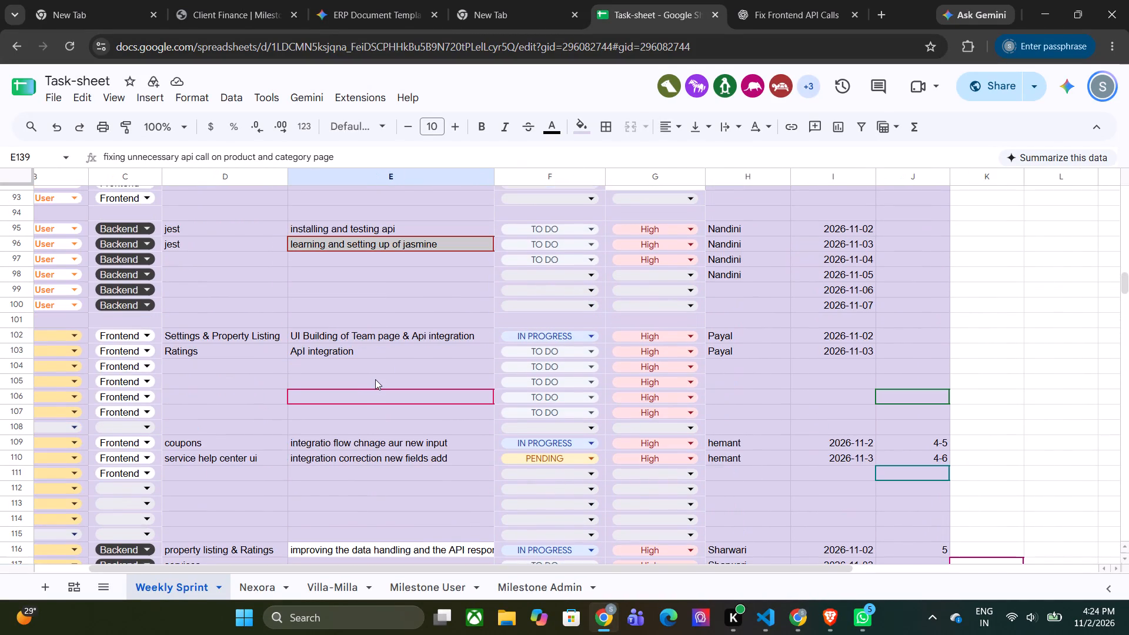
{"action": "scroll", "coordinate": [375, 379], "scroll_direction": "down", "scroll_amount": 3}
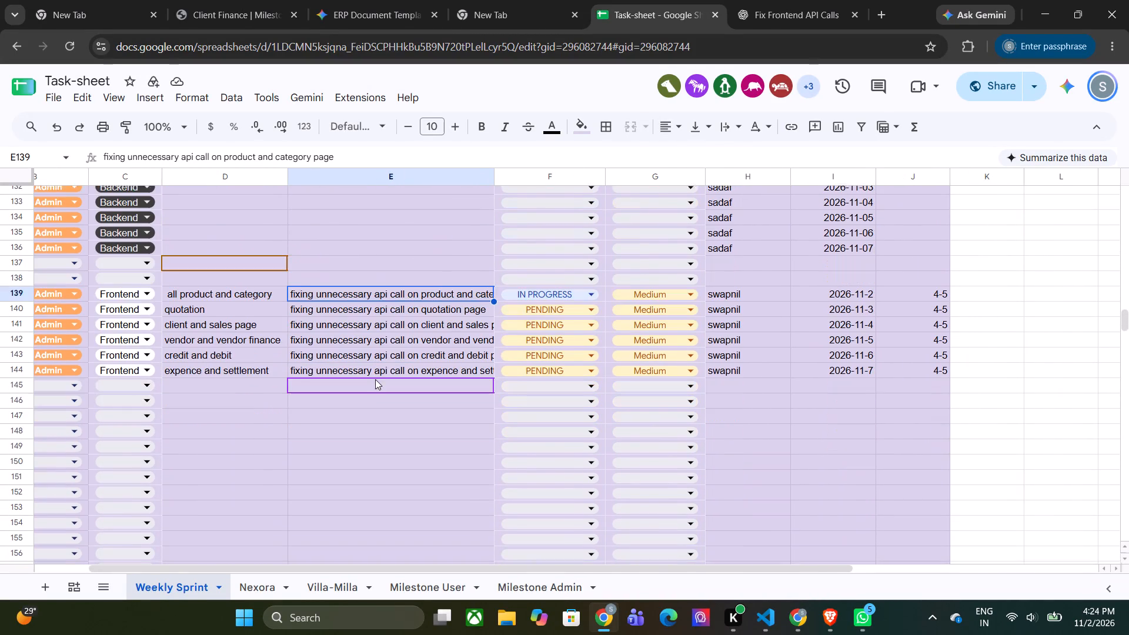
{"action": "scroll", "coordinate": [375, 379], "scroll_direction": "down", "scroll_amount": 1}
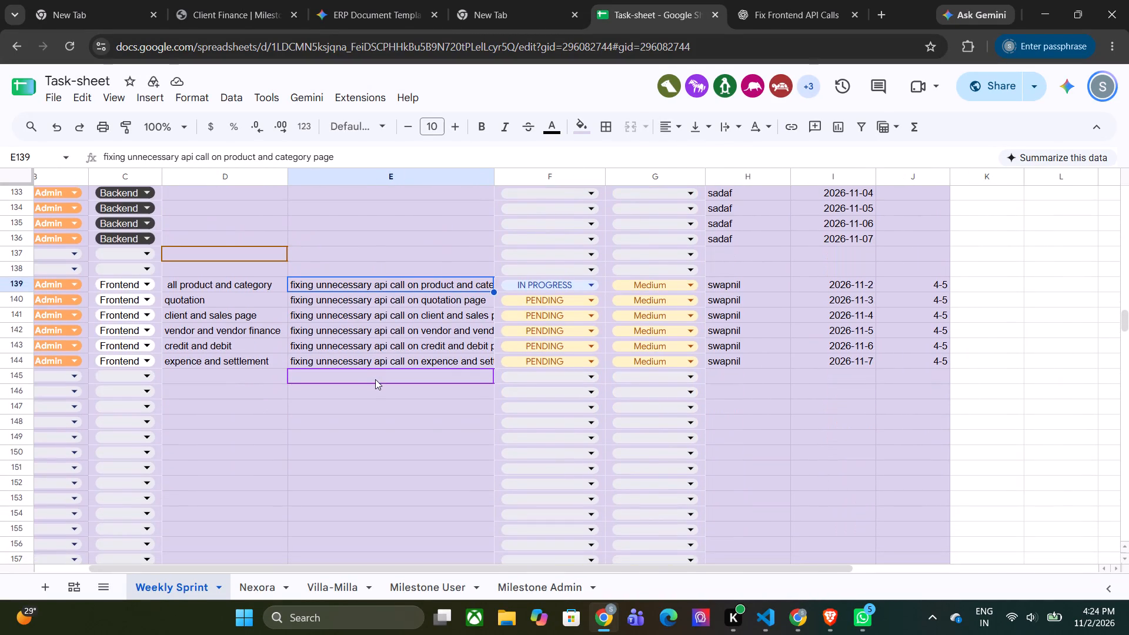